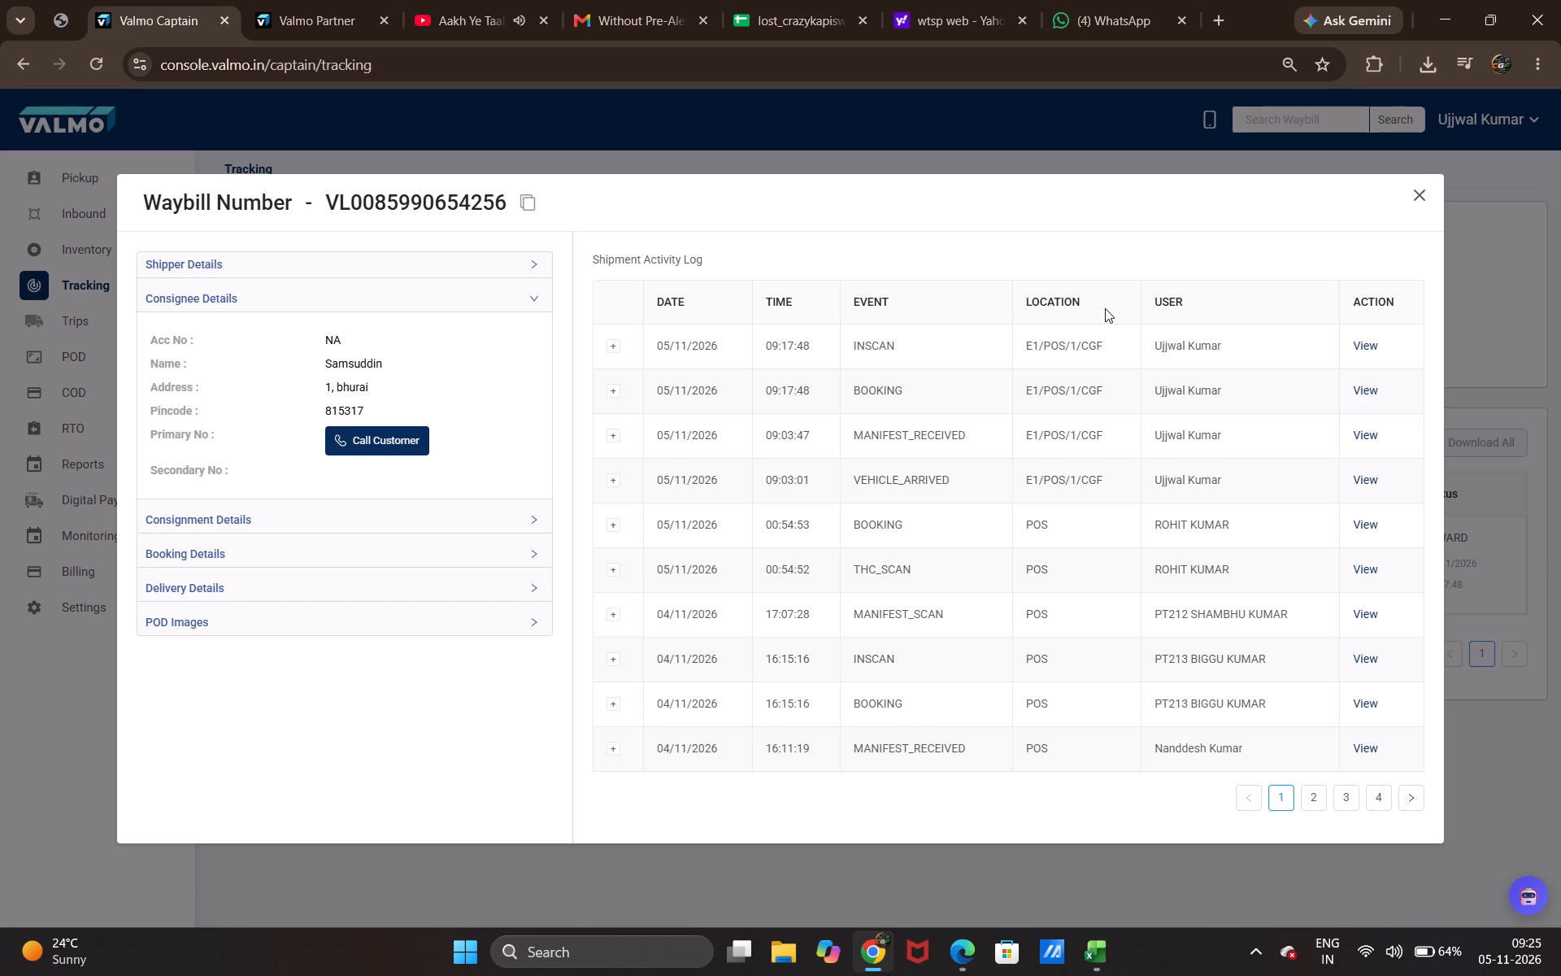
# Close the waybill details and open the Manage Reverse Pickup list.
pyautogui.click(1411, 194)
pyautogui.click(80, 181)
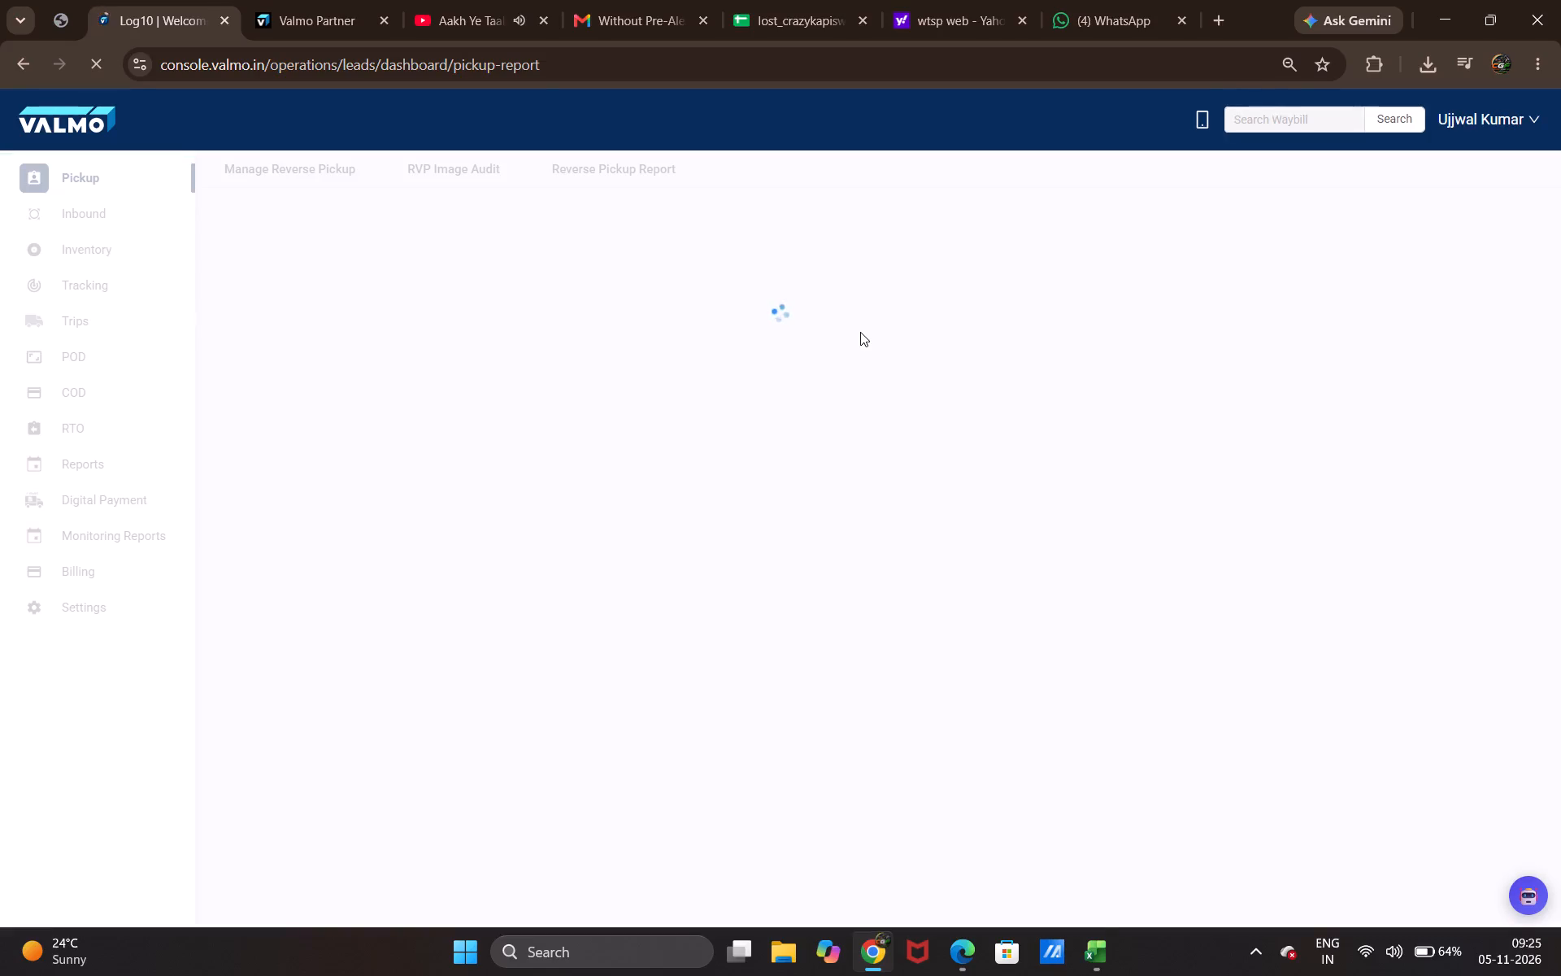
pyautogui.click(297, 175)
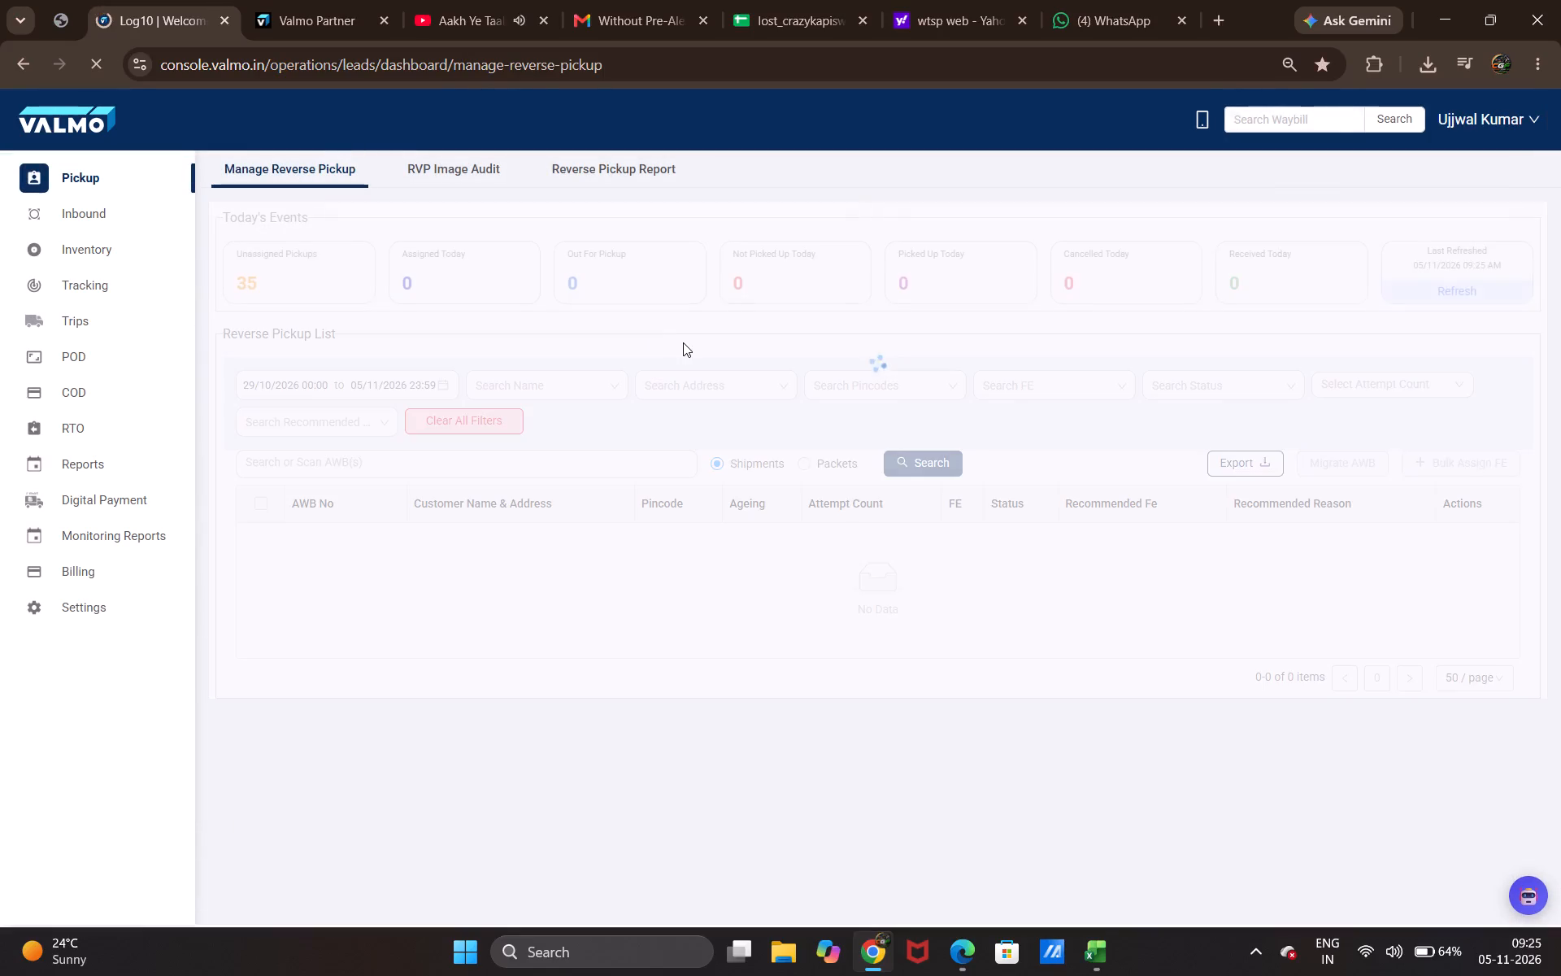
pyautogui.scroll(-3, 683, 342)
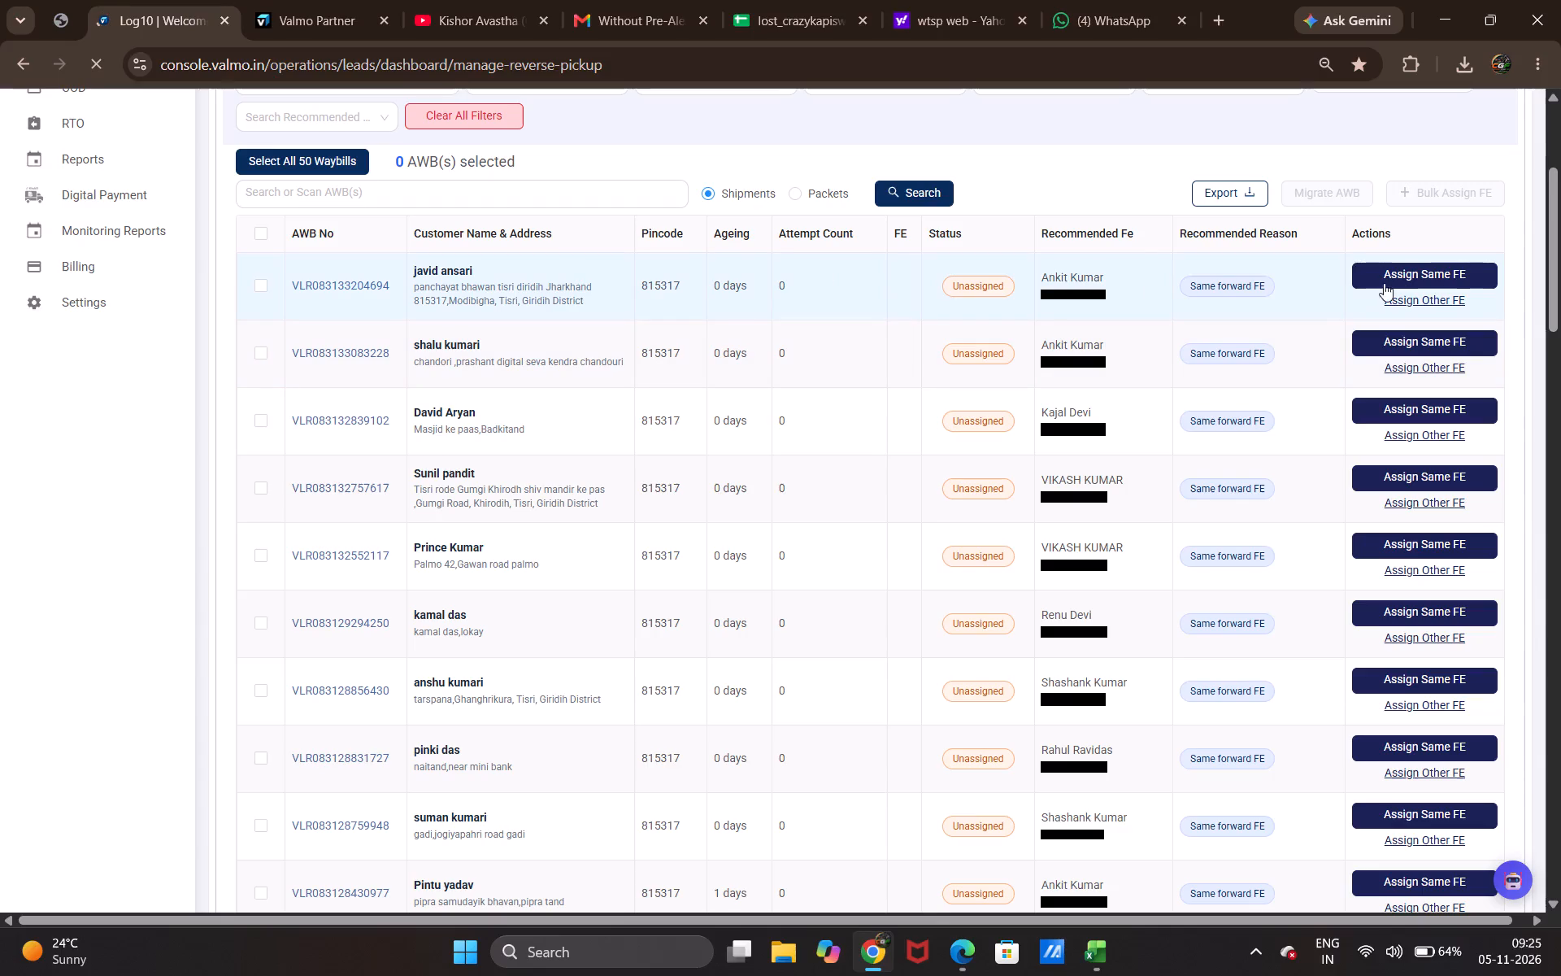
pyautogui.click(1431, 272)
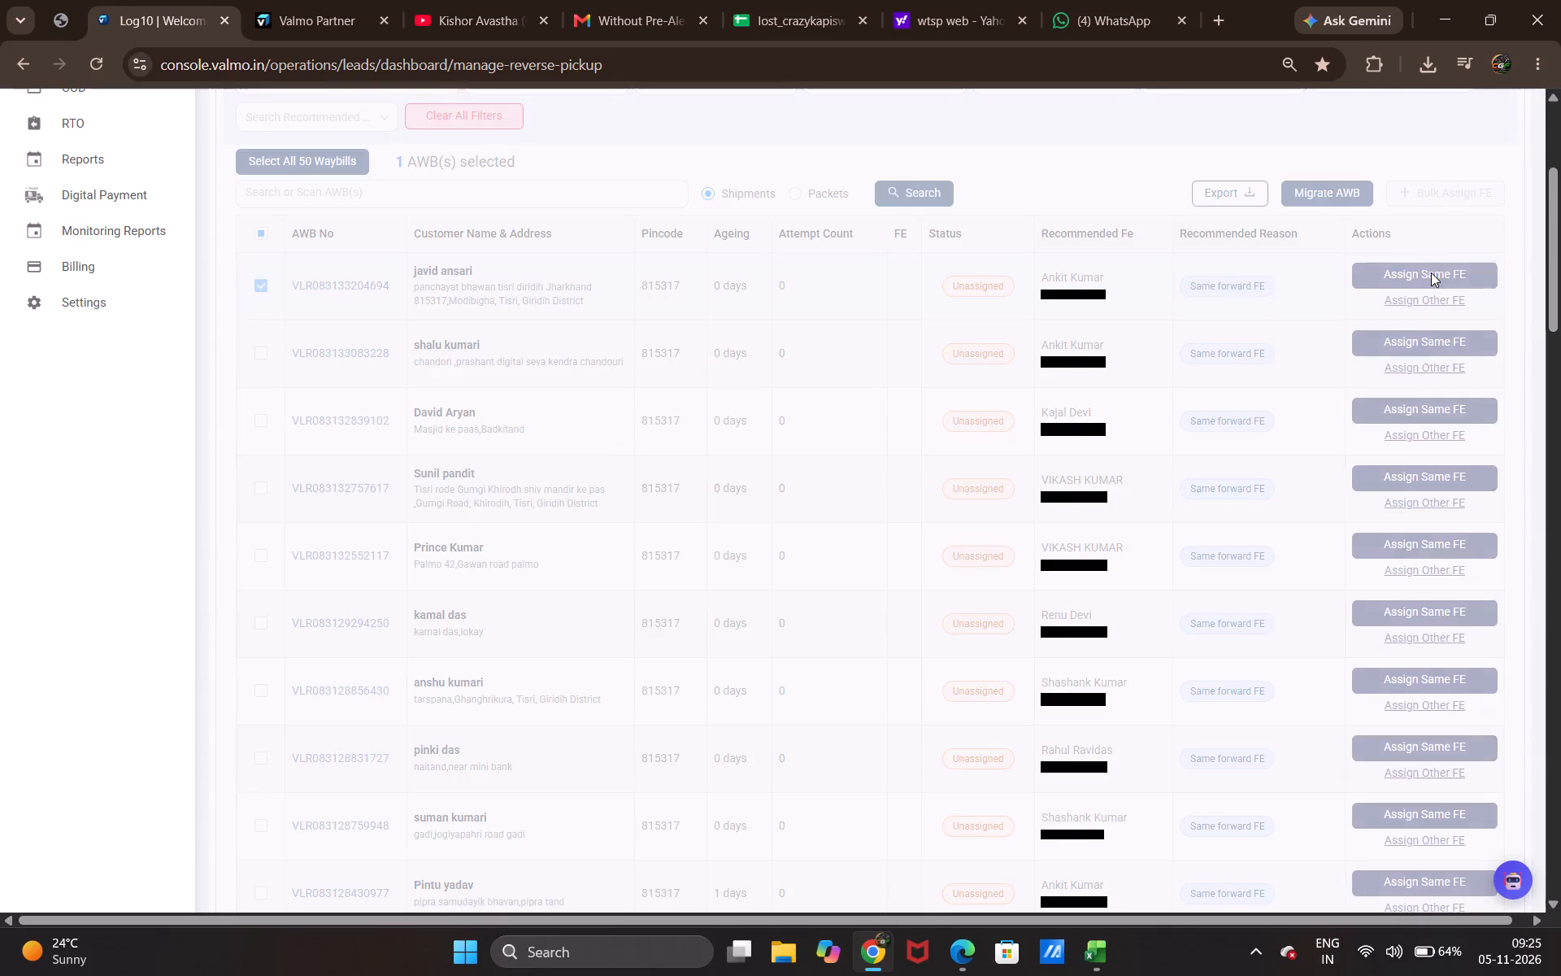
pyautogui.click(1419, 325)
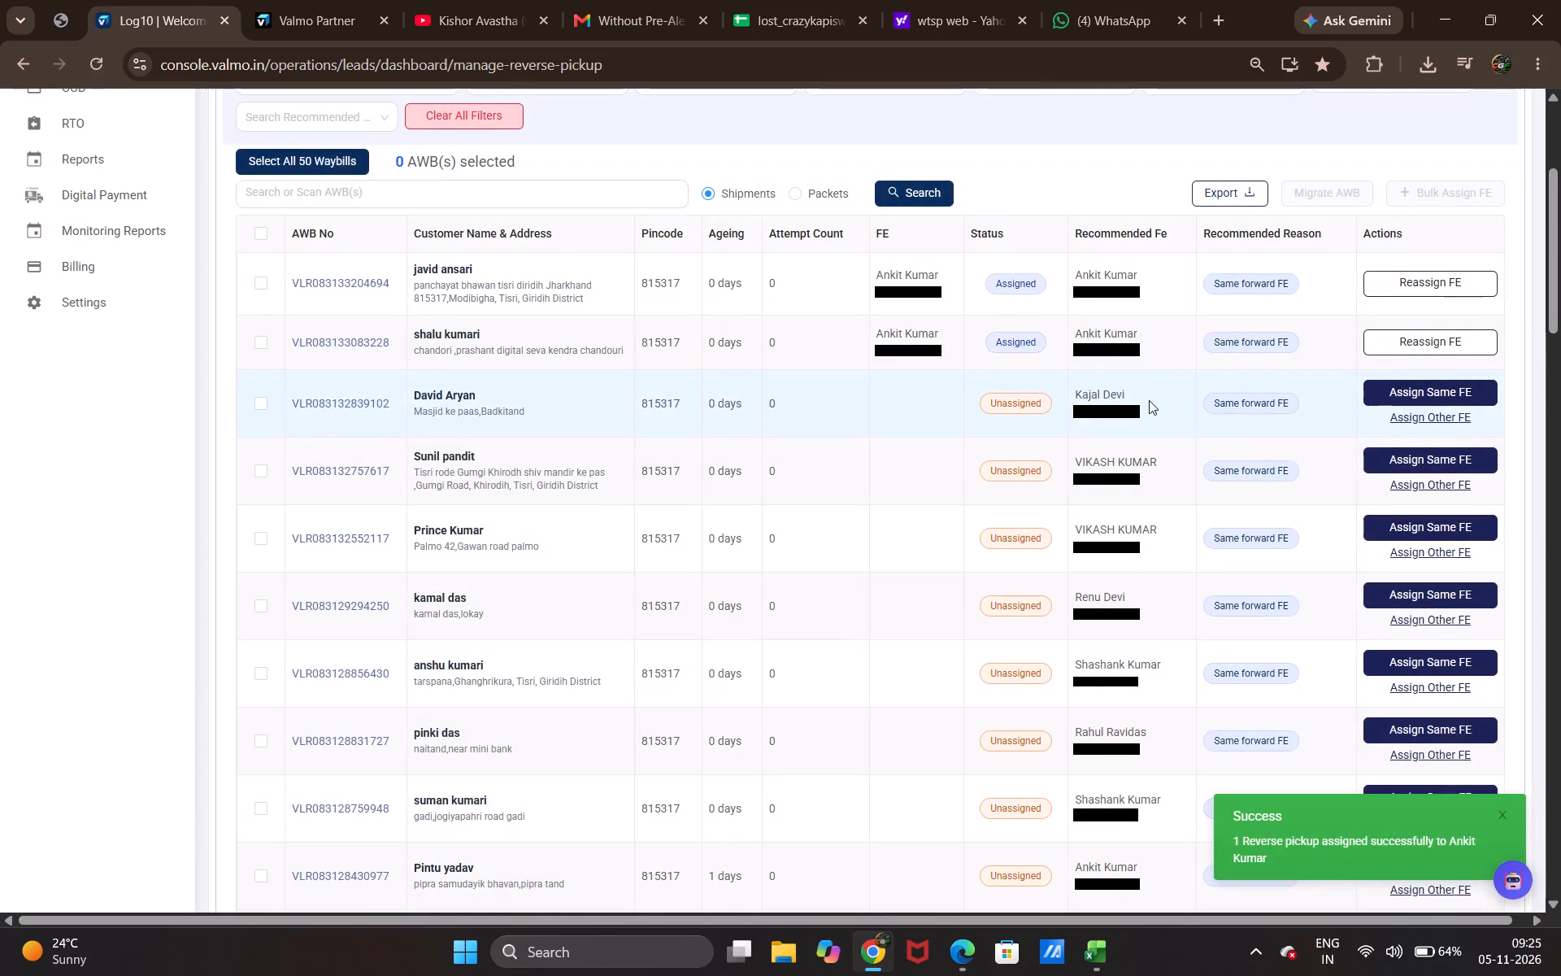
pyautogui.scroll(-1, 1149, 400)
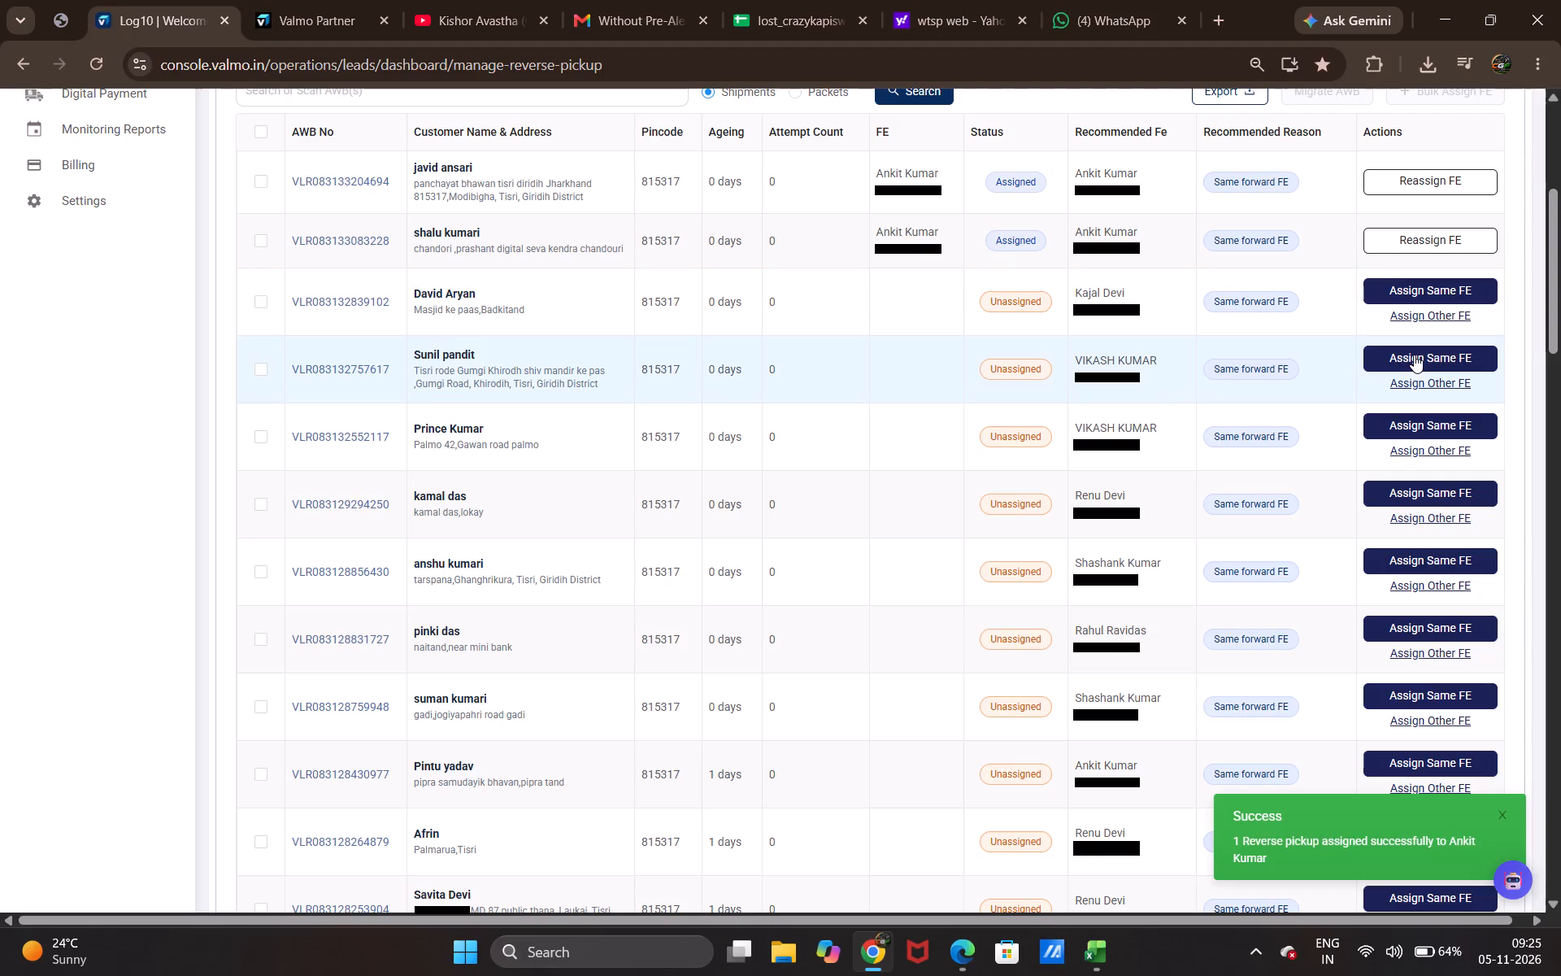
pyautogui.click(1409, 350)
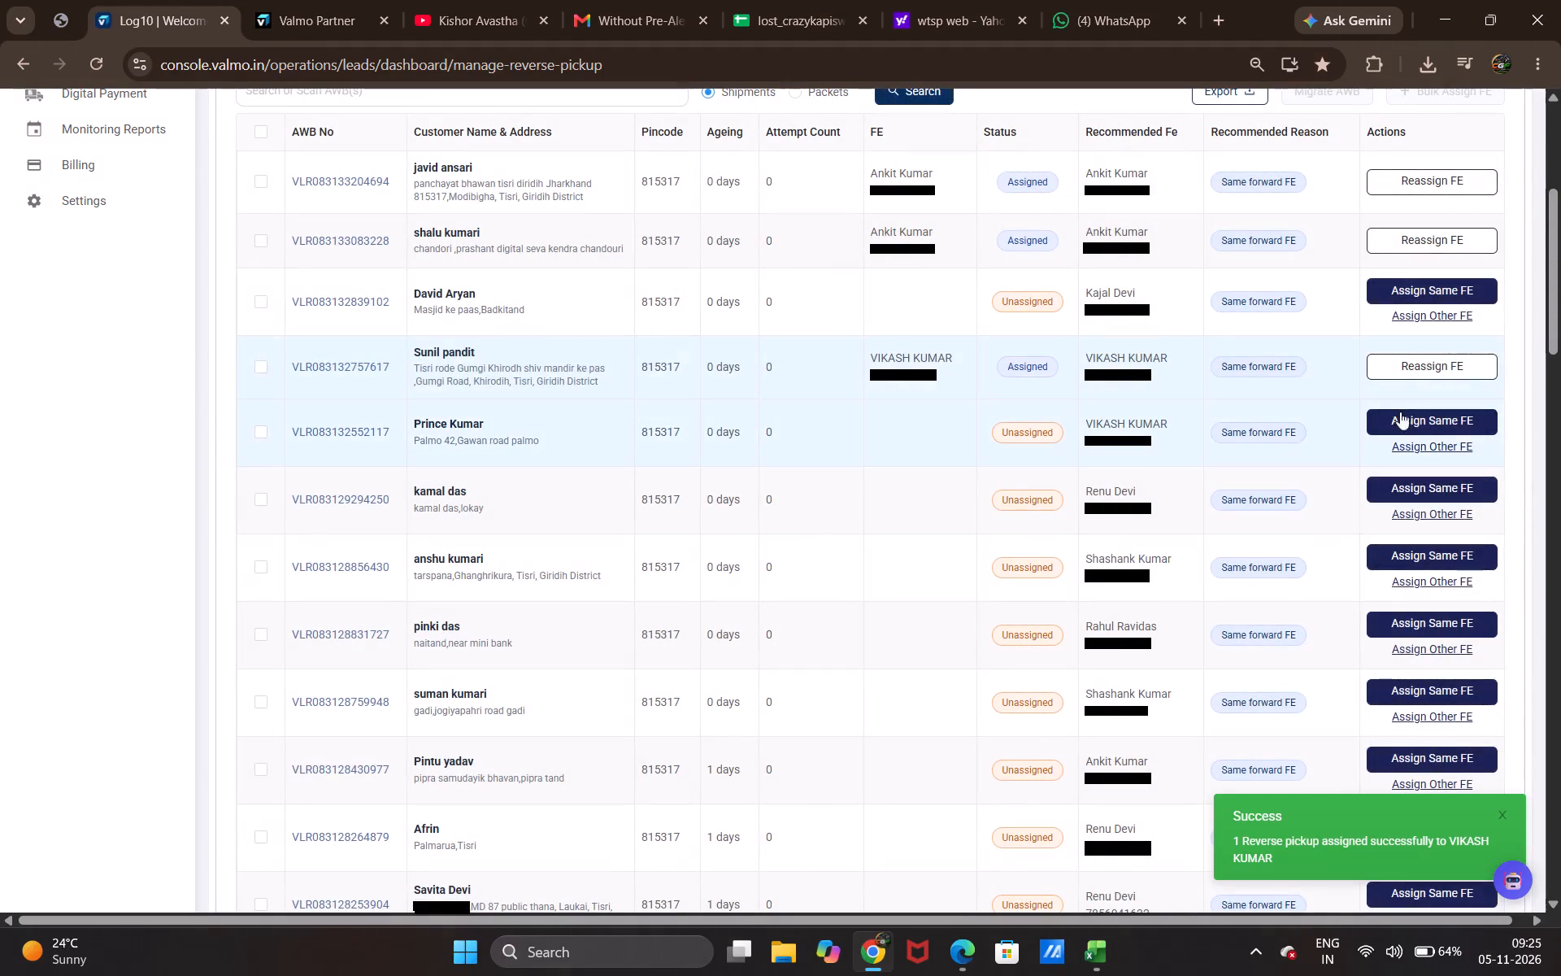
pyautogui.click(1412, 415)
pyautogui.scroll(-1, 1412, 431)
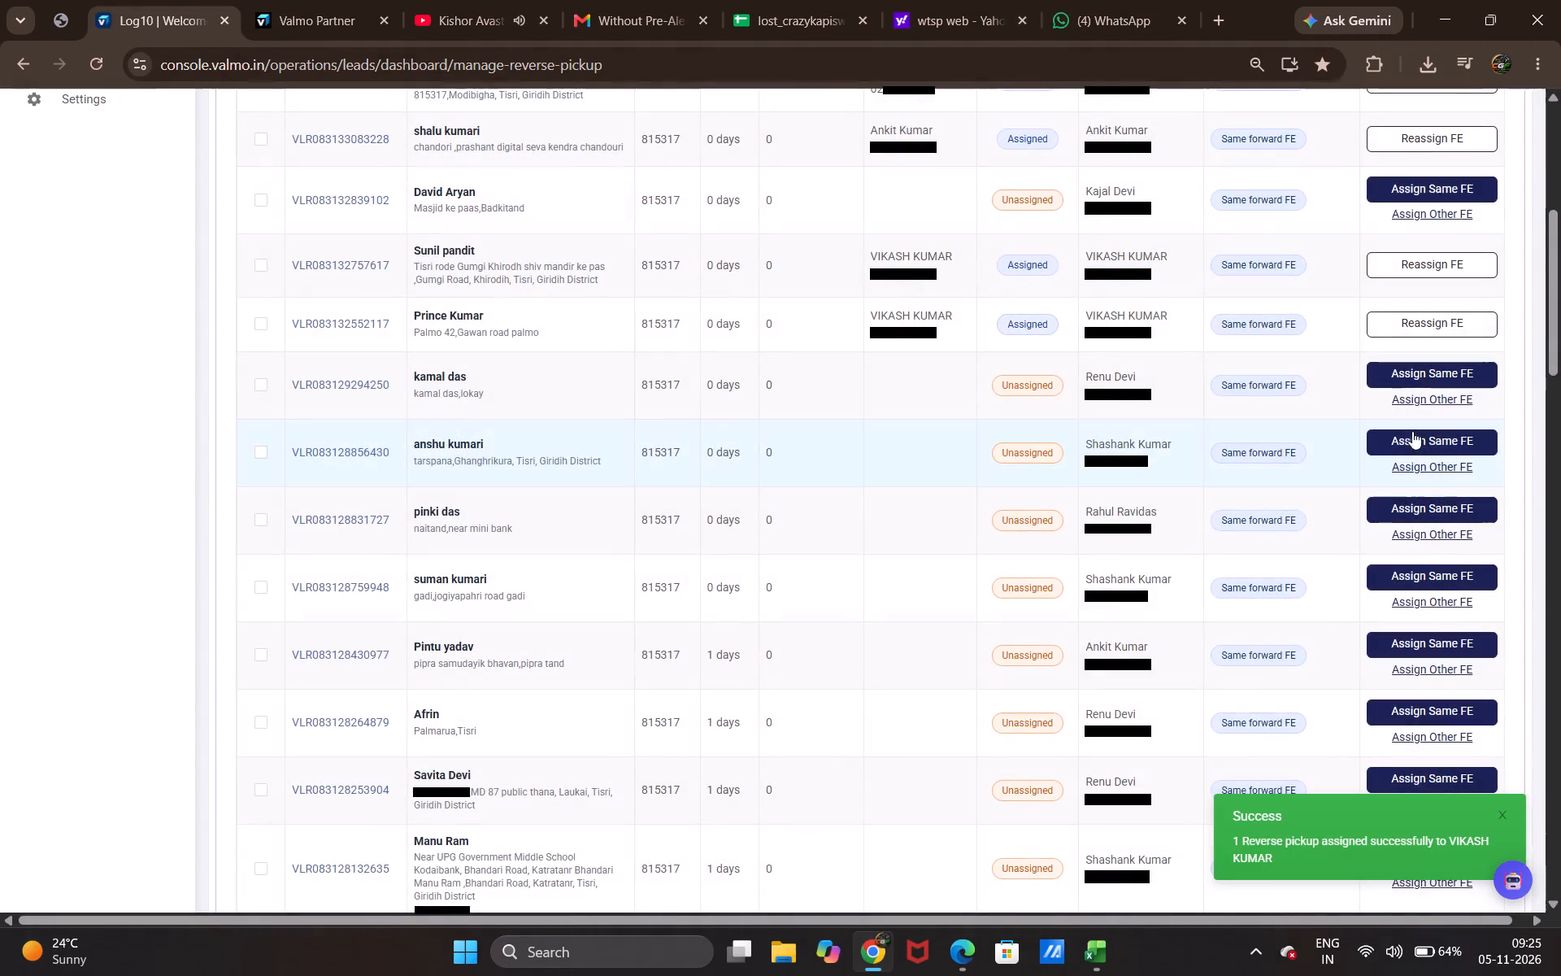
pyautogui.click(1393, 372)
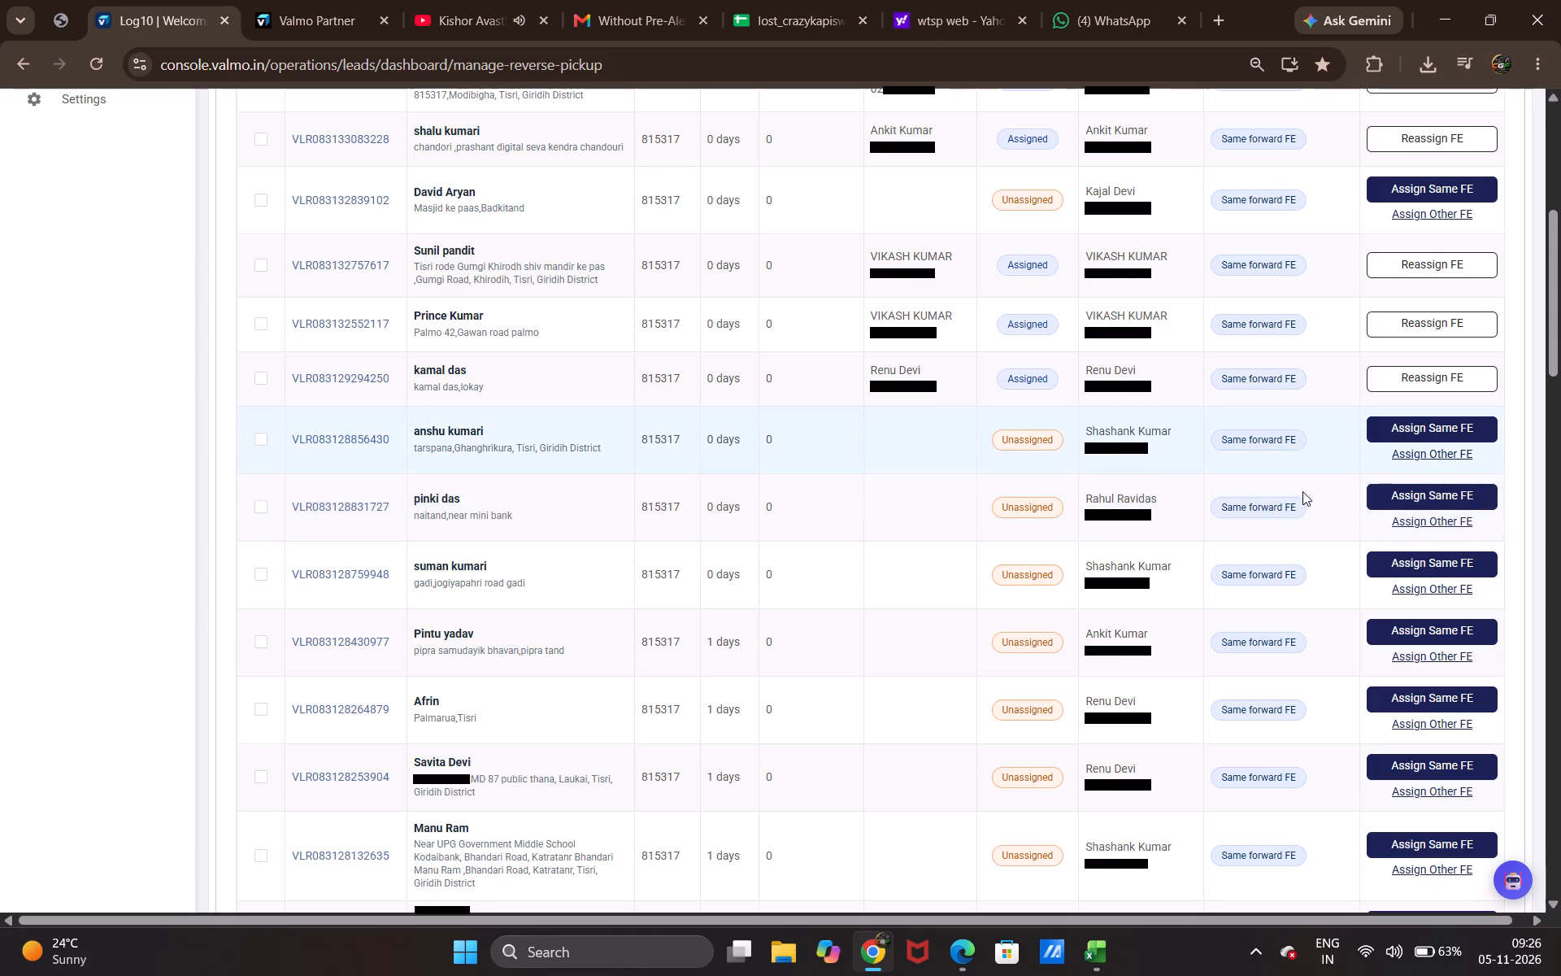
pyautogui.scroll(-1, 1413, 498)
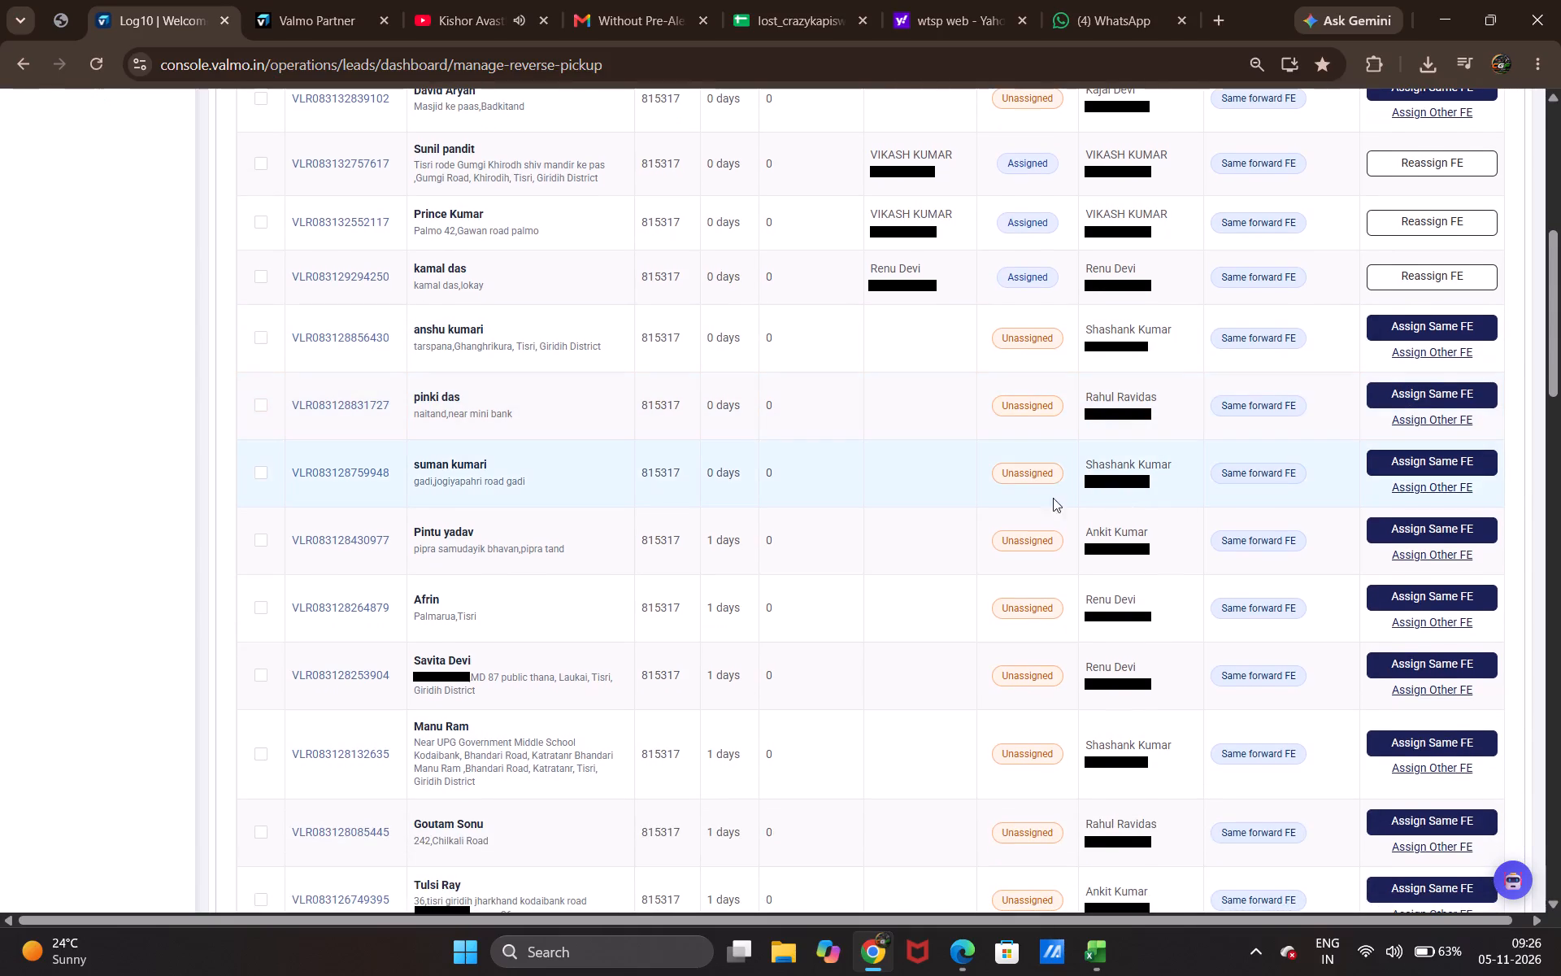
pyautogui.click(1398, 521)
pyautogui.scroll(-2, 1398, 521)
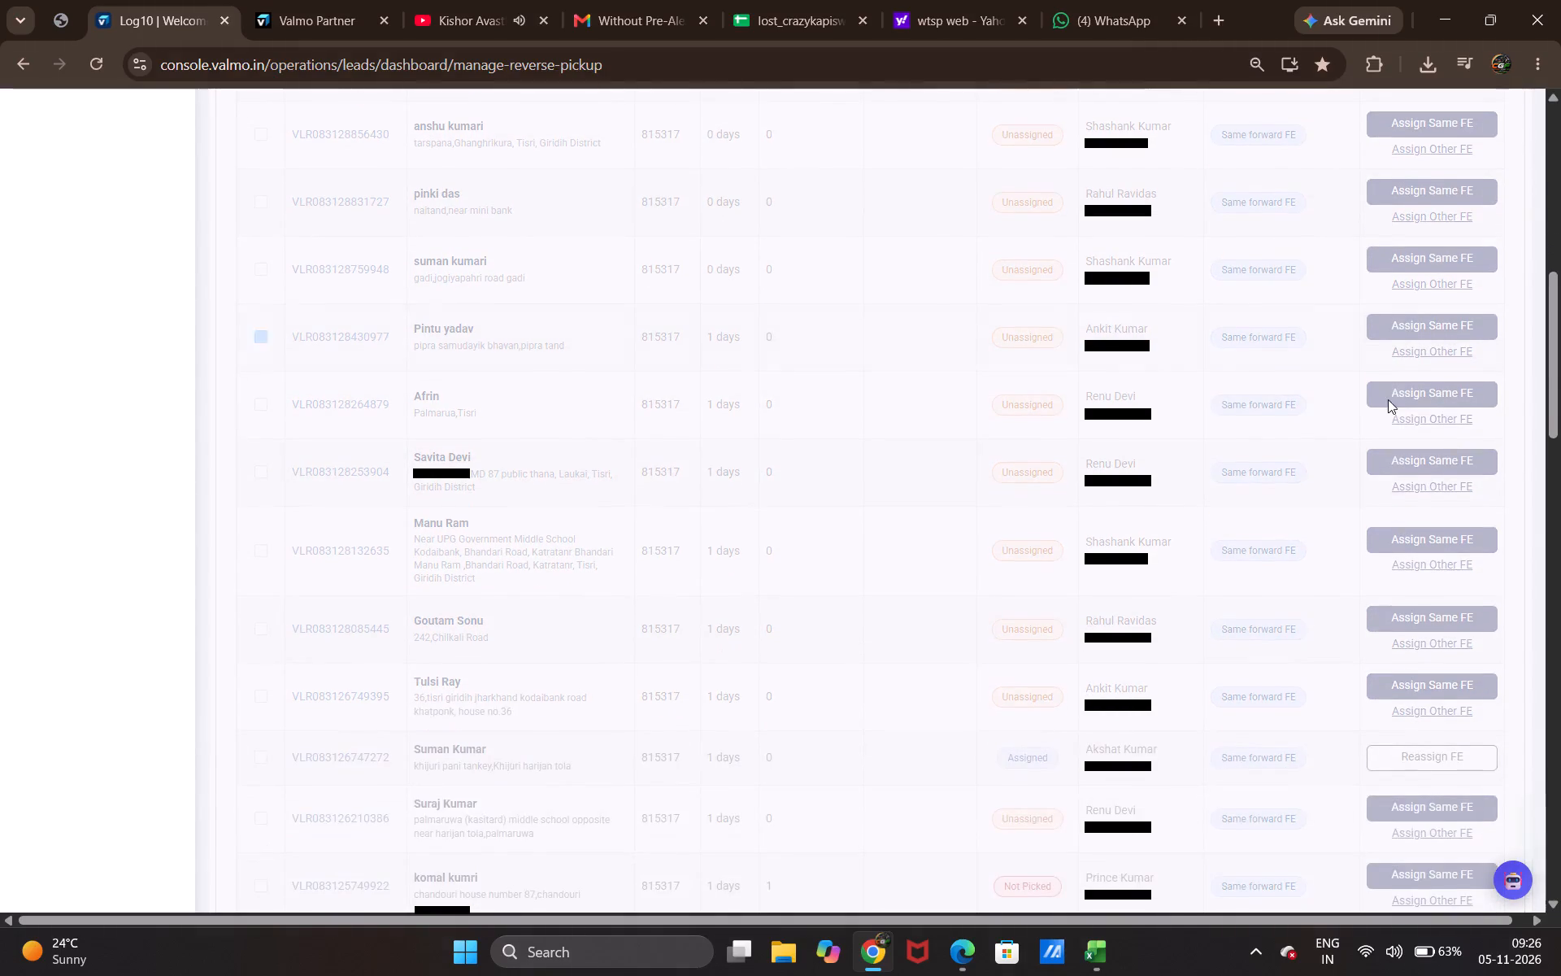
pyautogui.click(1412, 374)
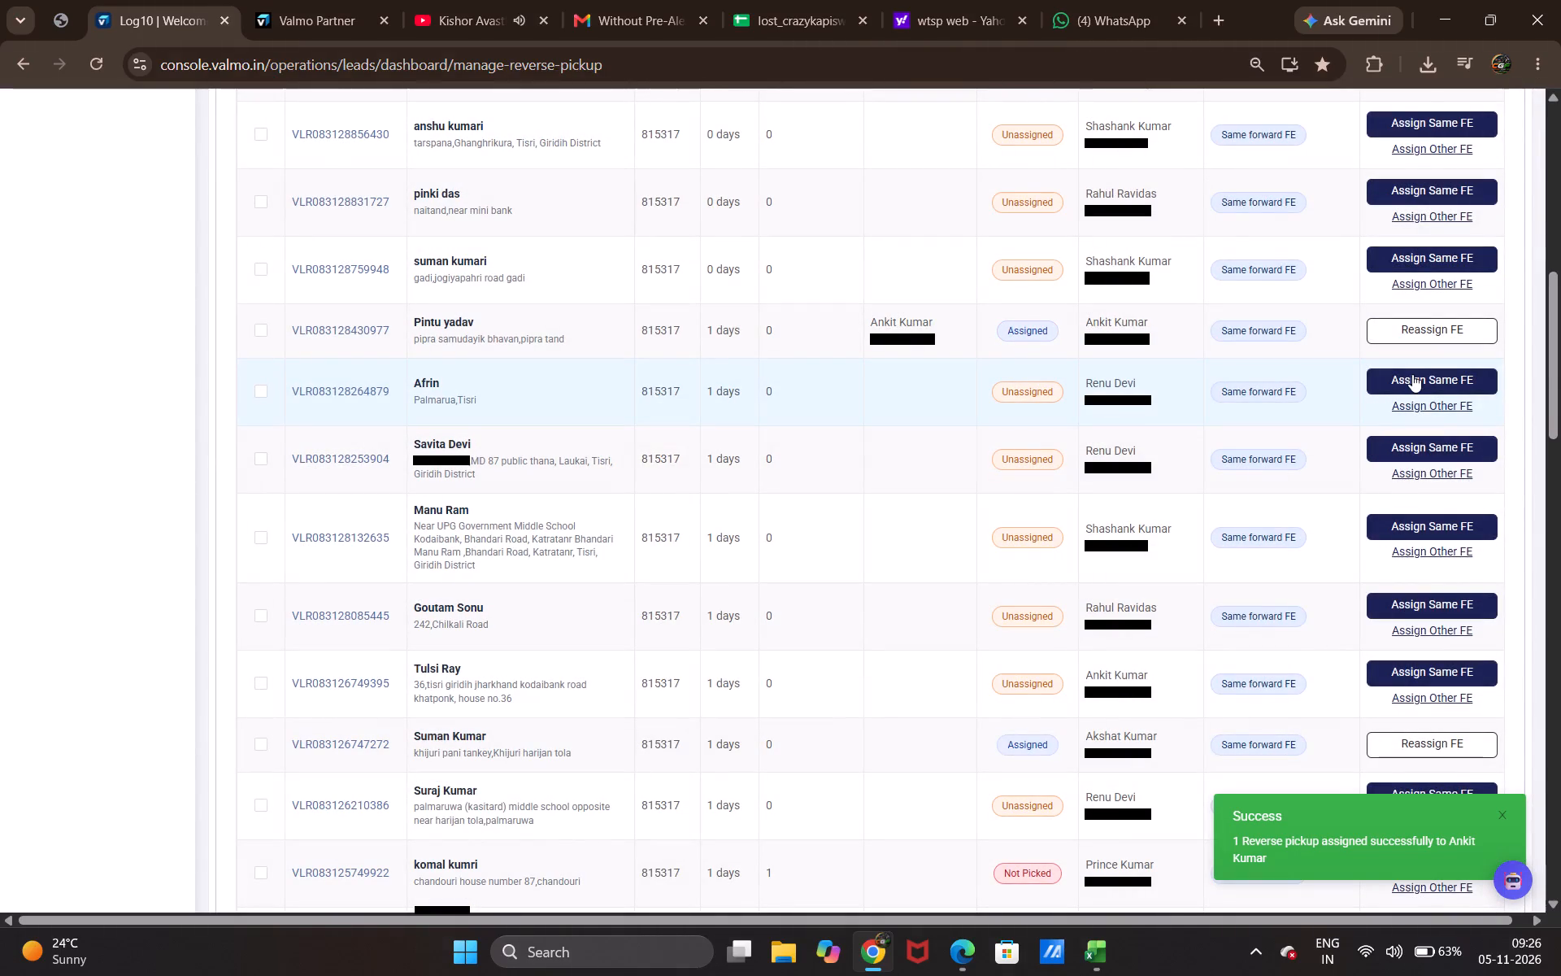
pyautogui.click(1410, 449)
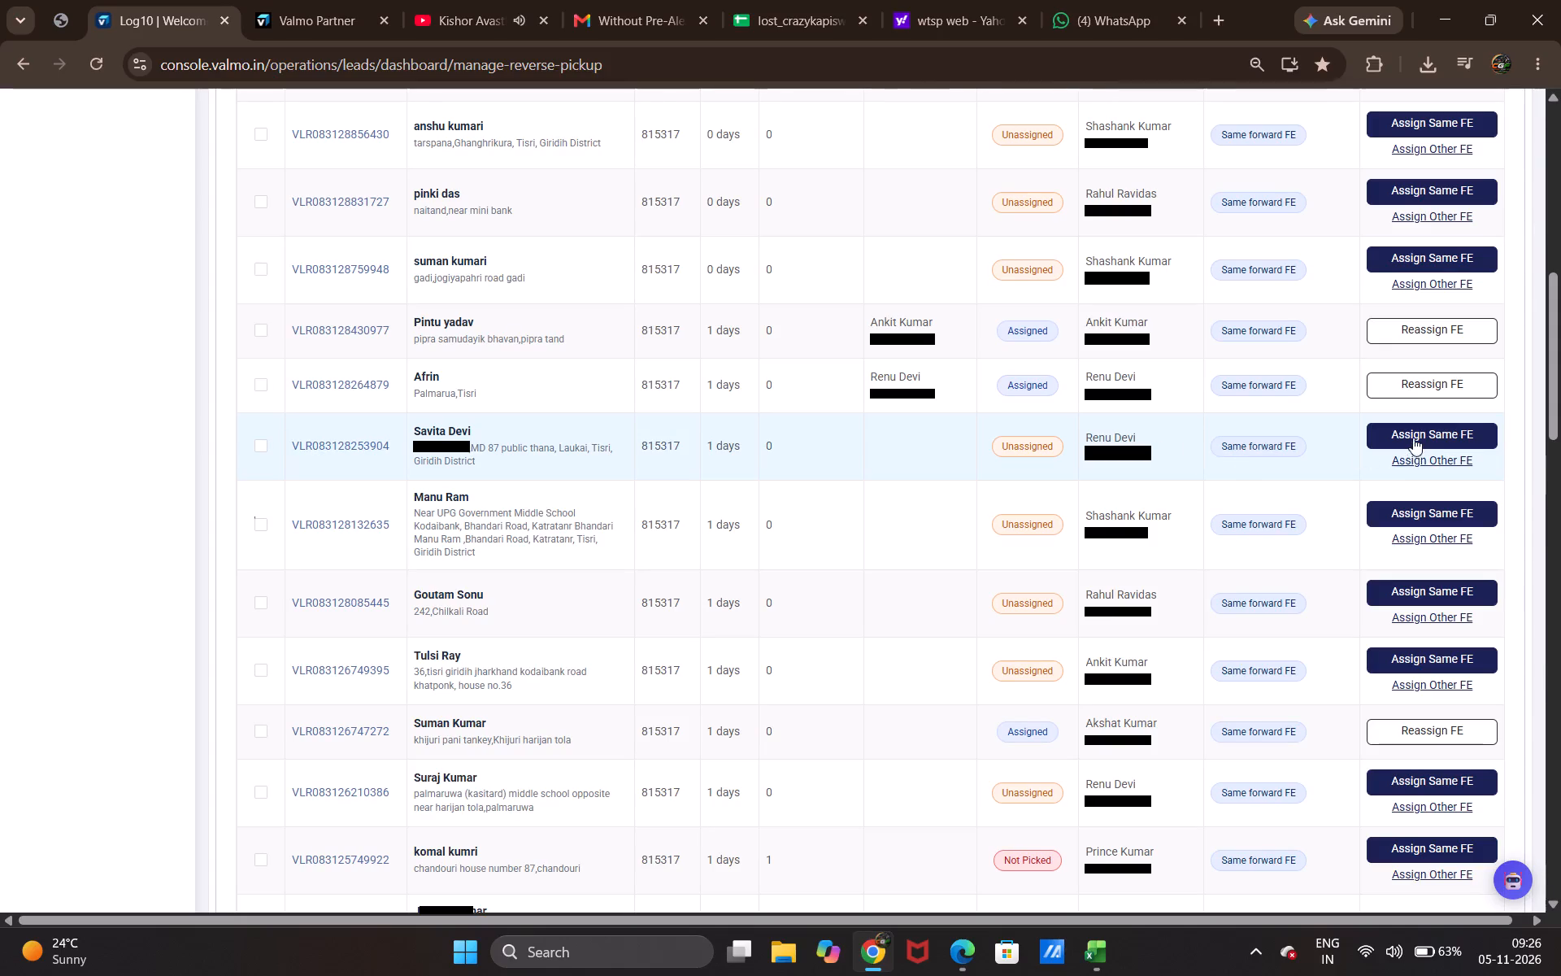
pyautogui.click(1413, 433)
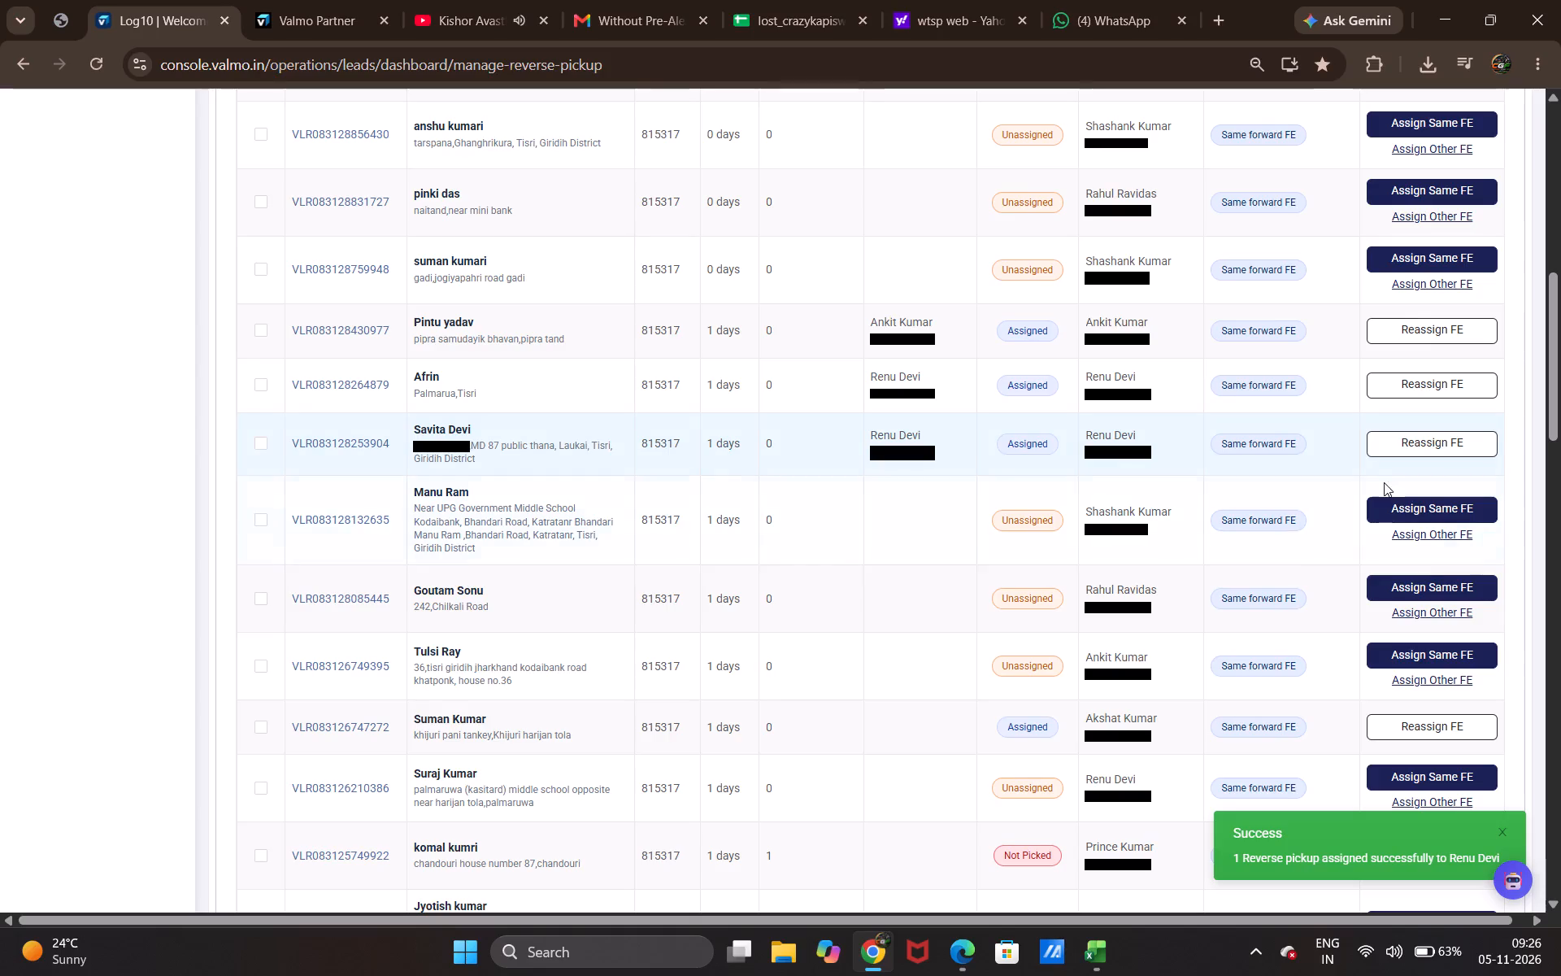
pyautogui.scroll(-1, 1352, 544)
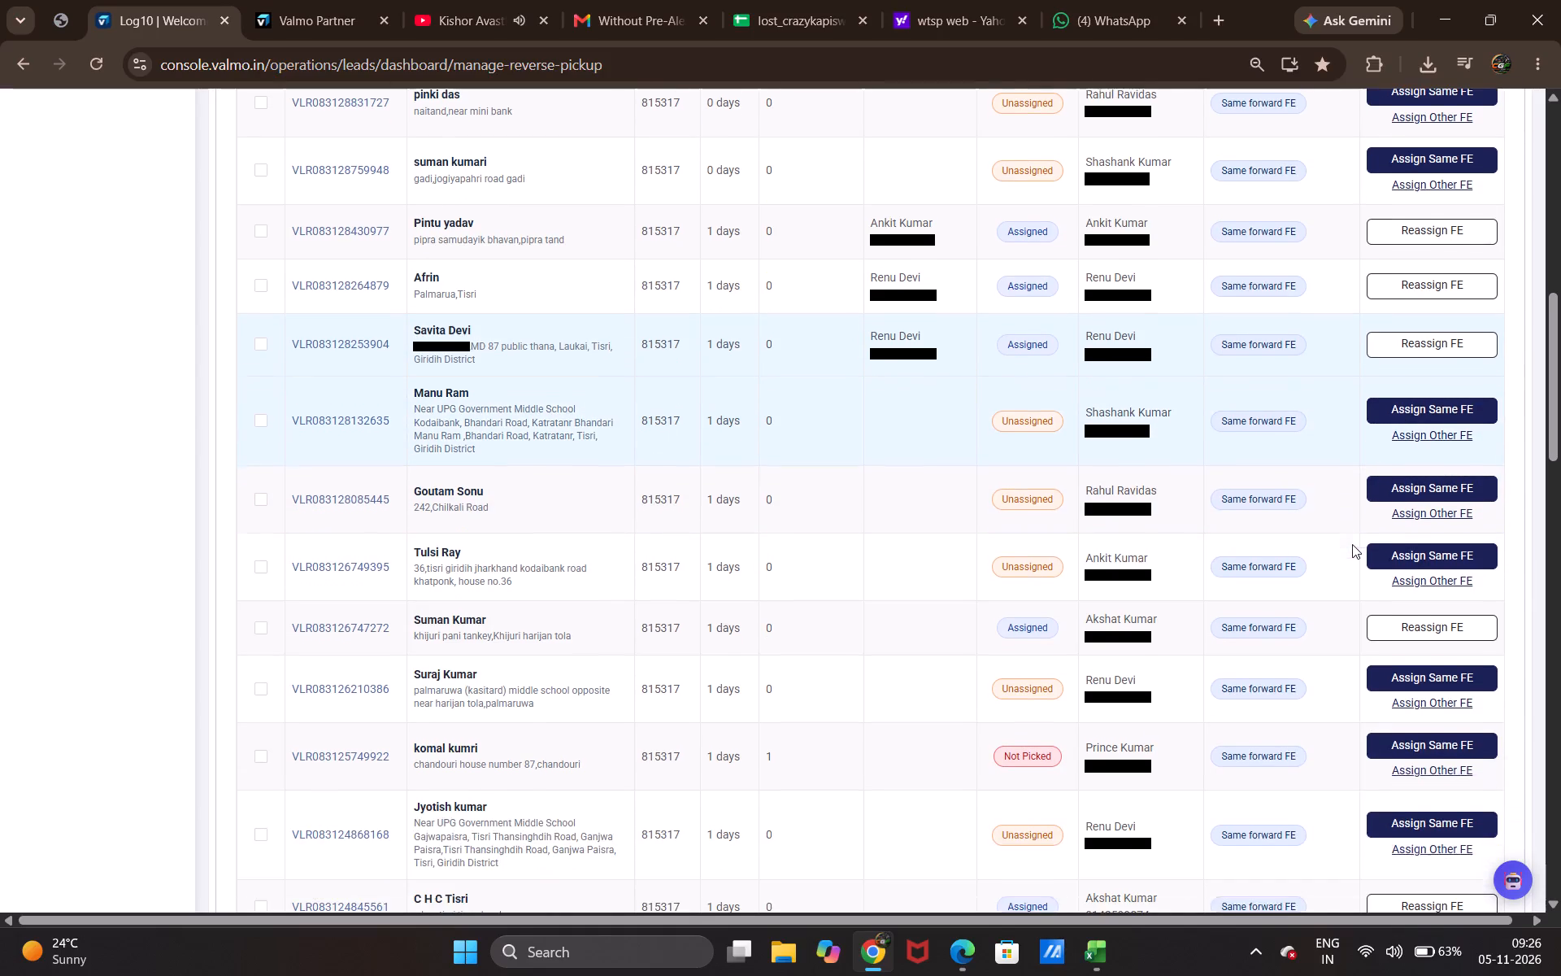
pyautogui.scroll(-1, 1293, 519)
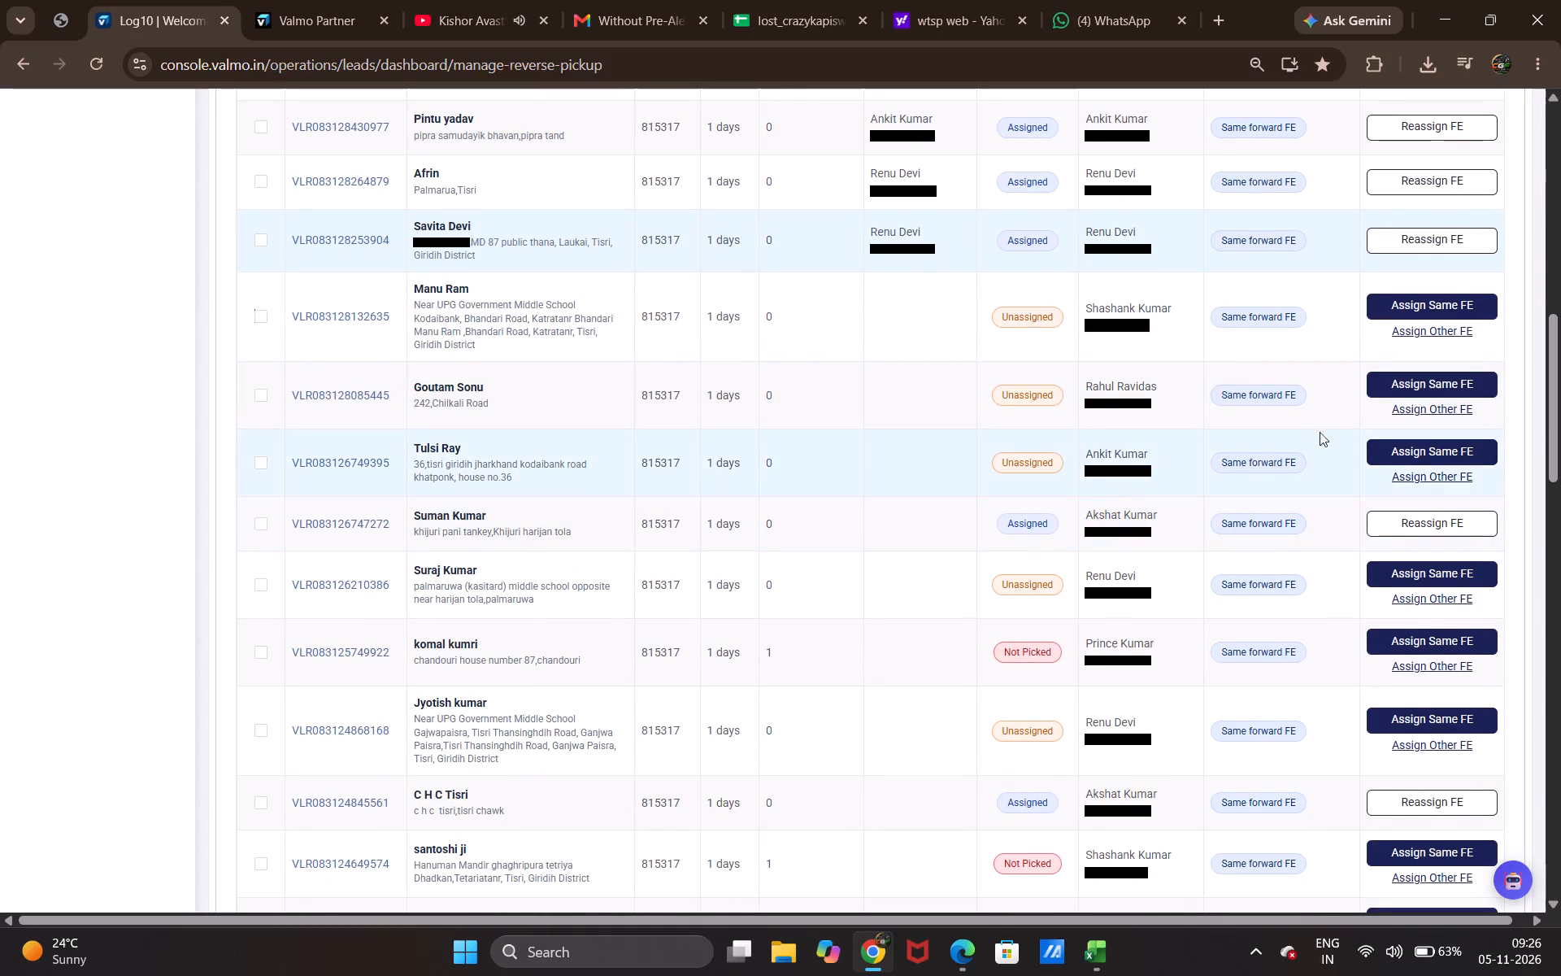
pyautogui.click(1389, 451)
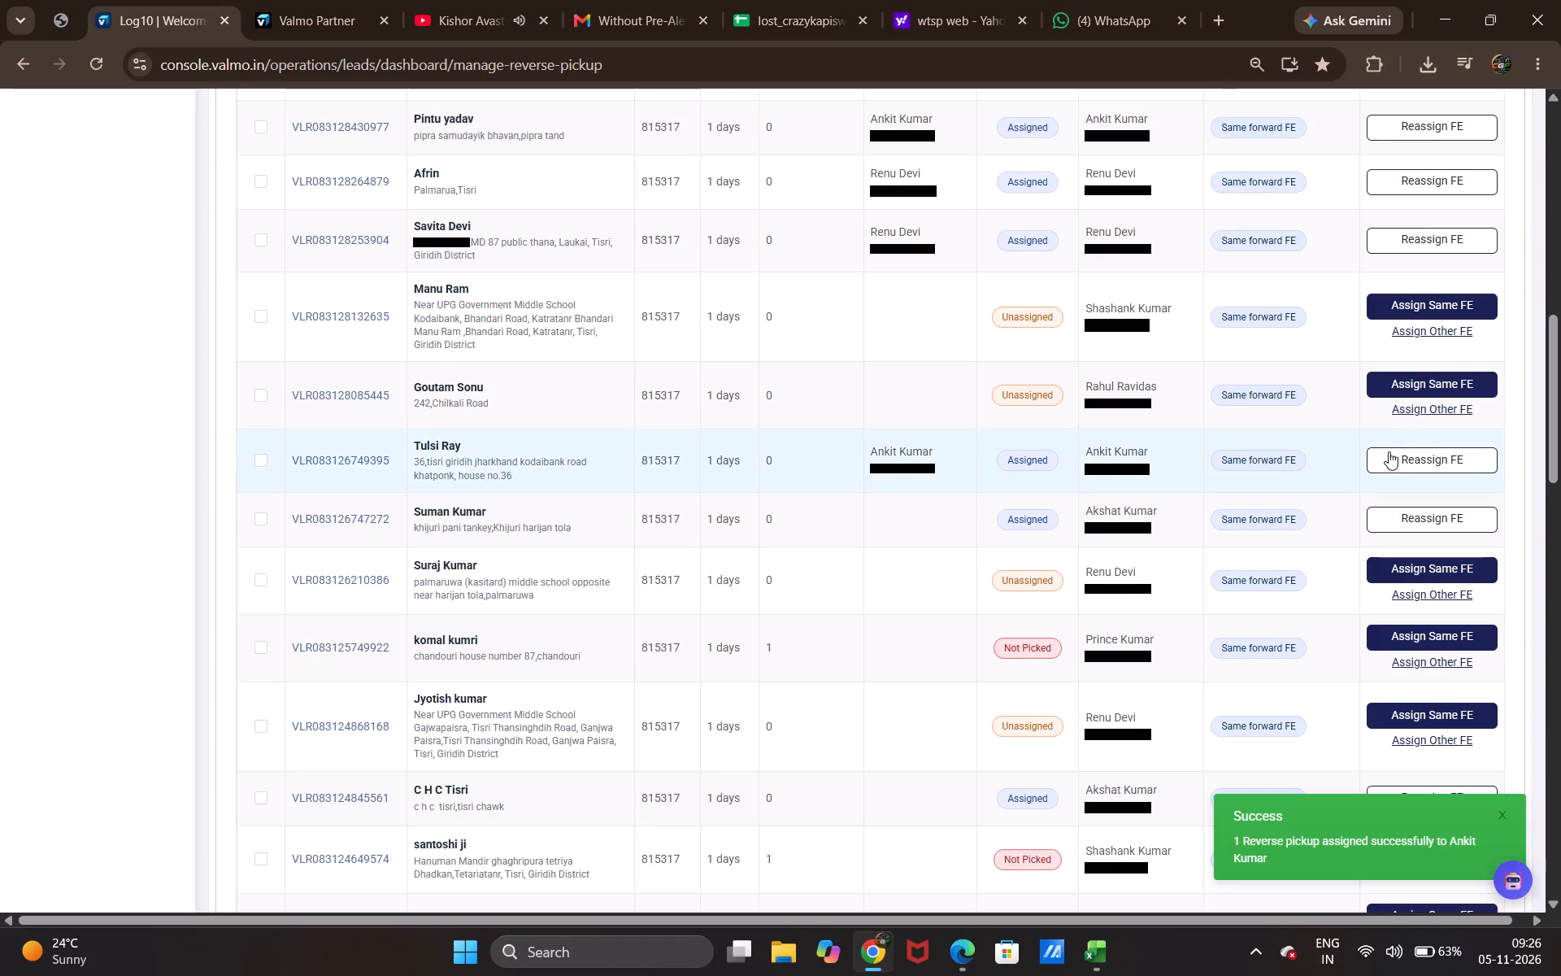
# Switch to YouTube and pause the playing music video.
pyautogui.click(481, 2)
pyautogui.click(579, 307)
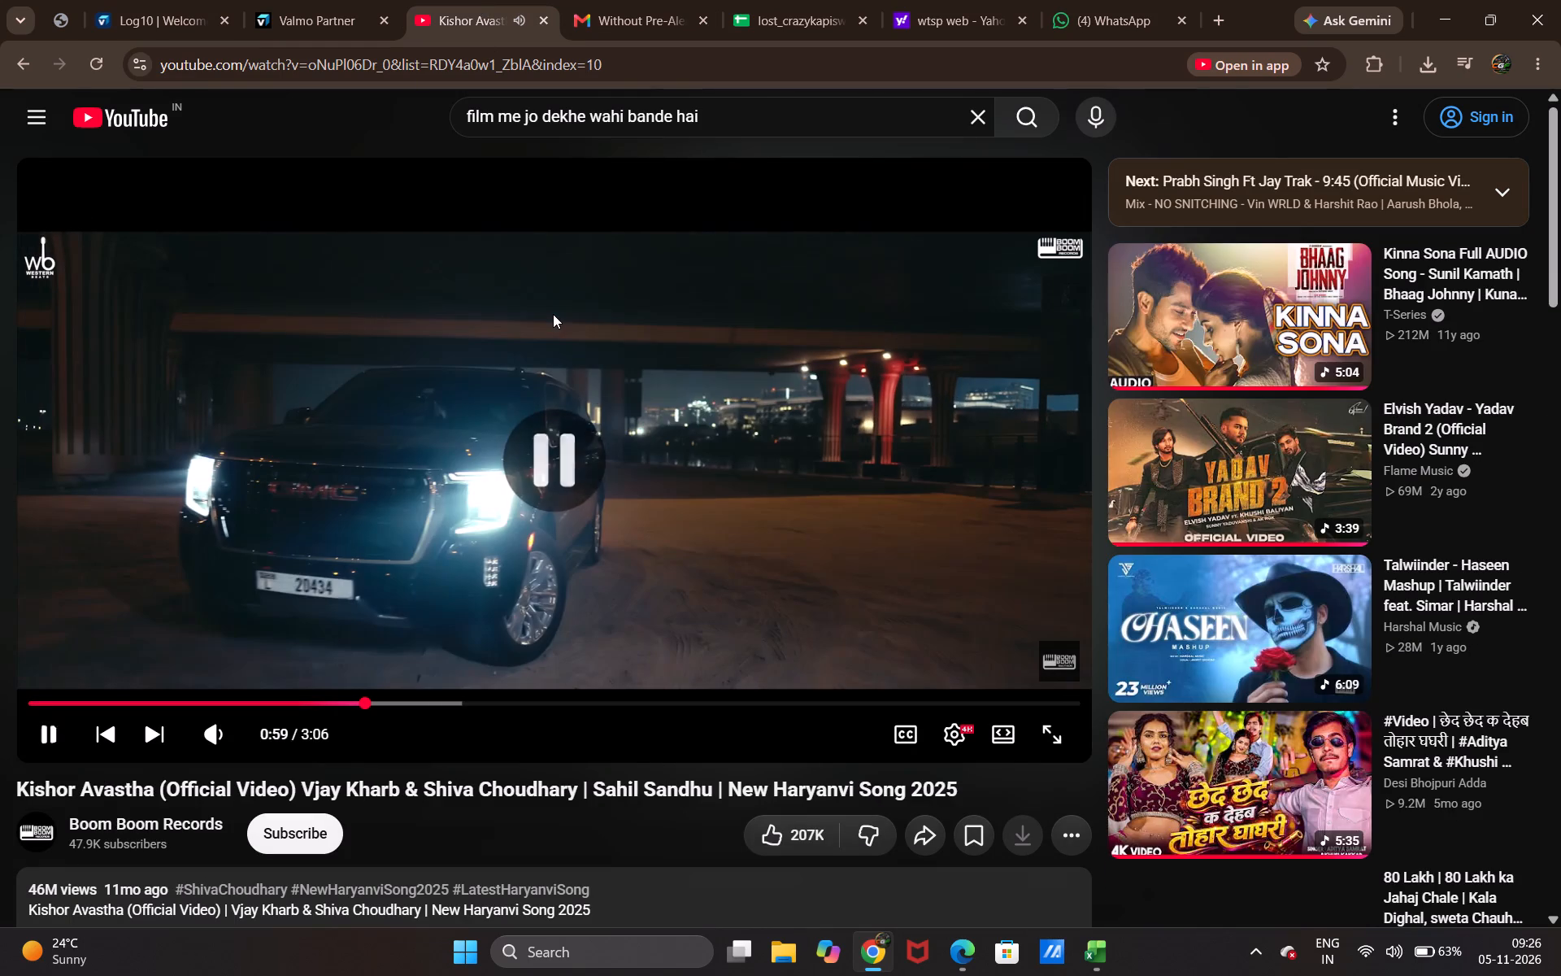
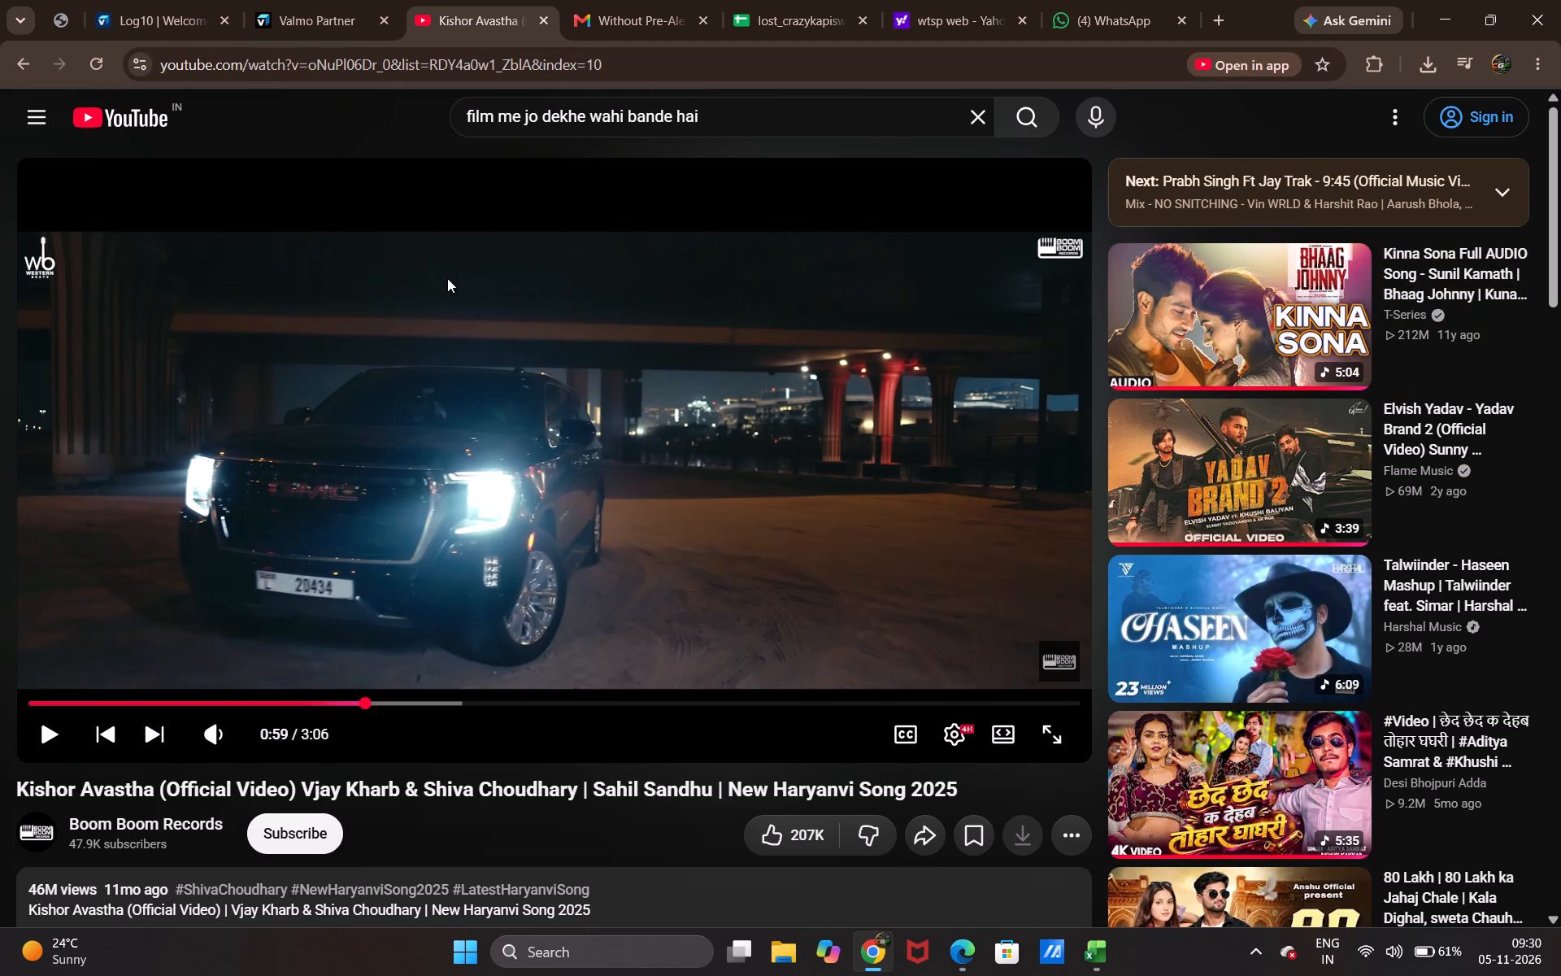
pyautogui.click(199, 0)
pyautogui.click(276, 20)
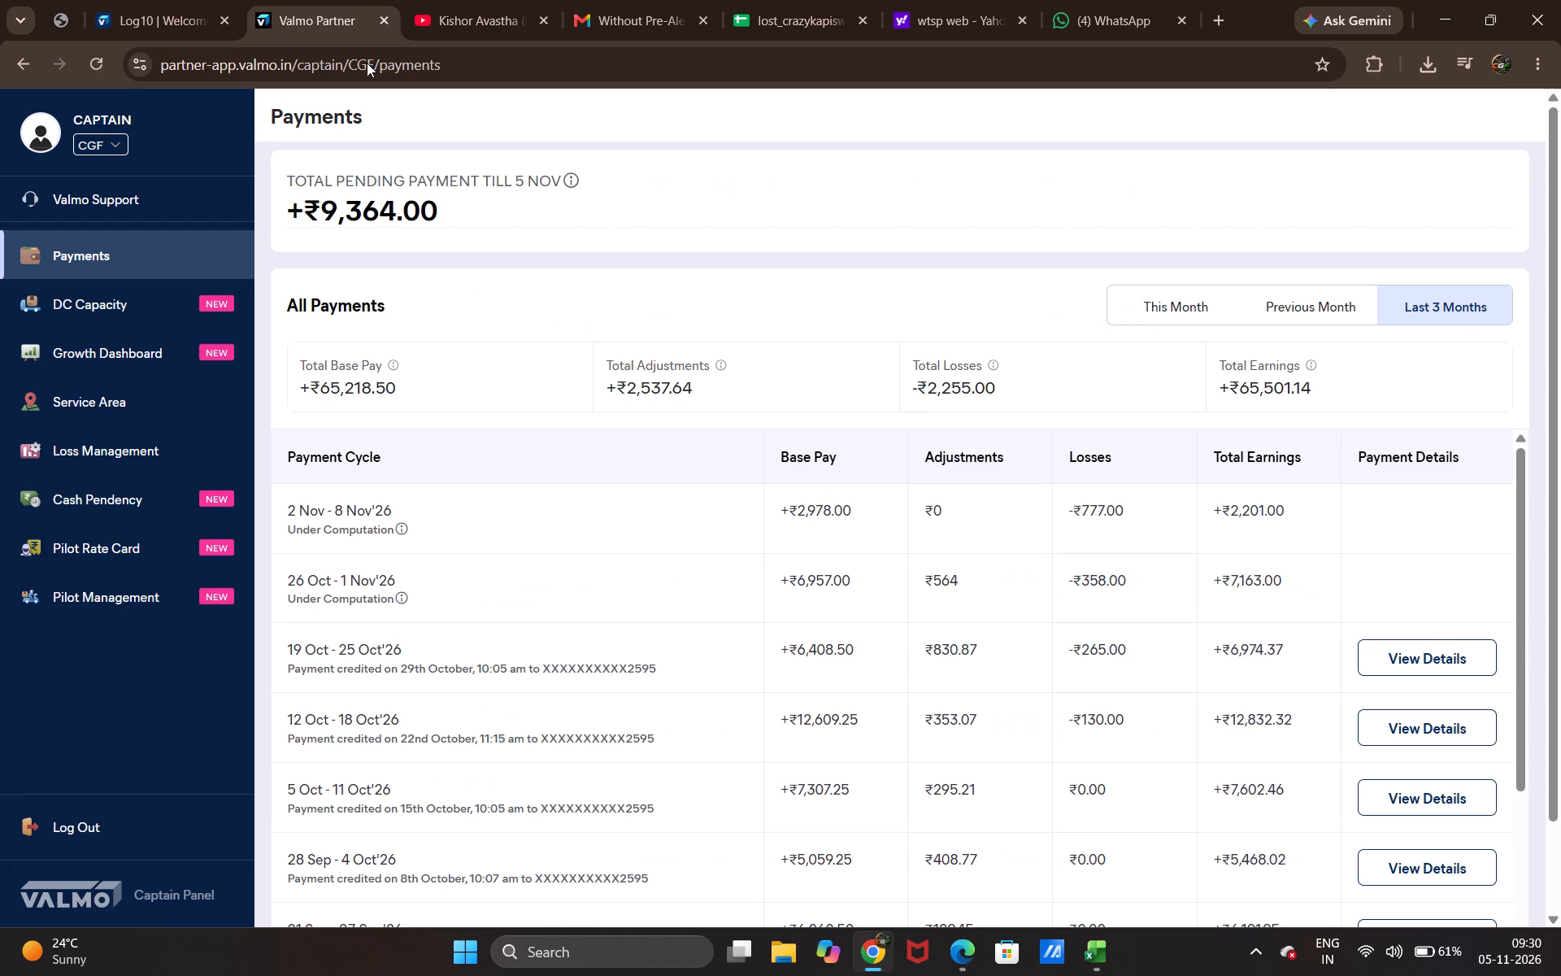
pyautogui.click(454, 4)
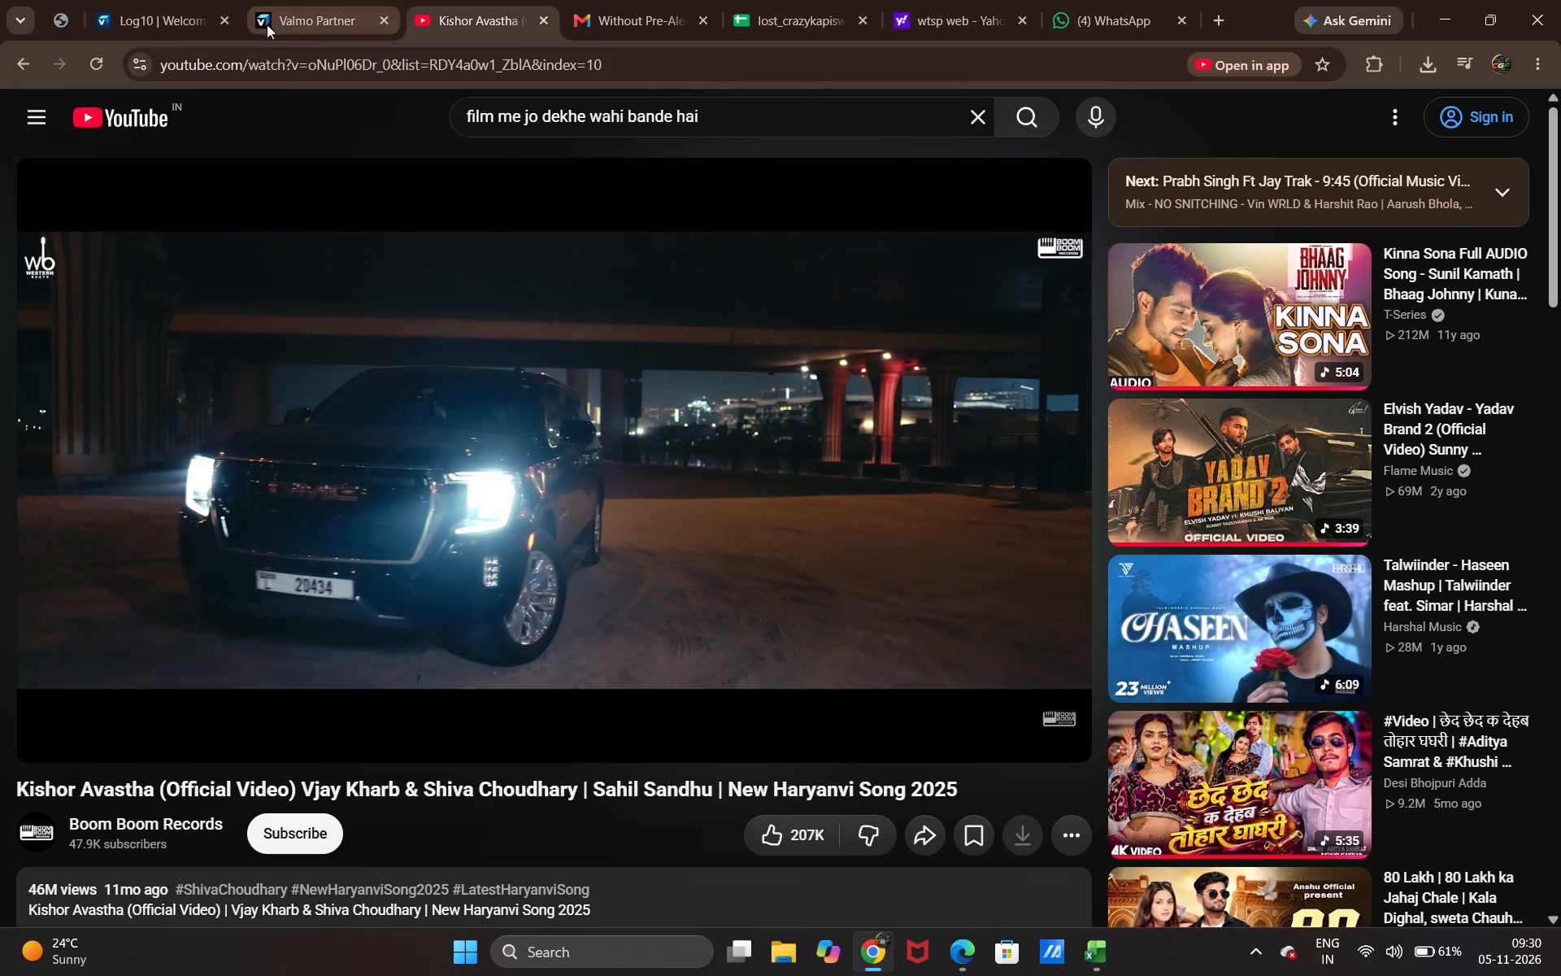
pyautogui.click(141, 21)
pyautogui.scroll(6, 589, 338)
pyautogui.scroll(-5, 589, 338)
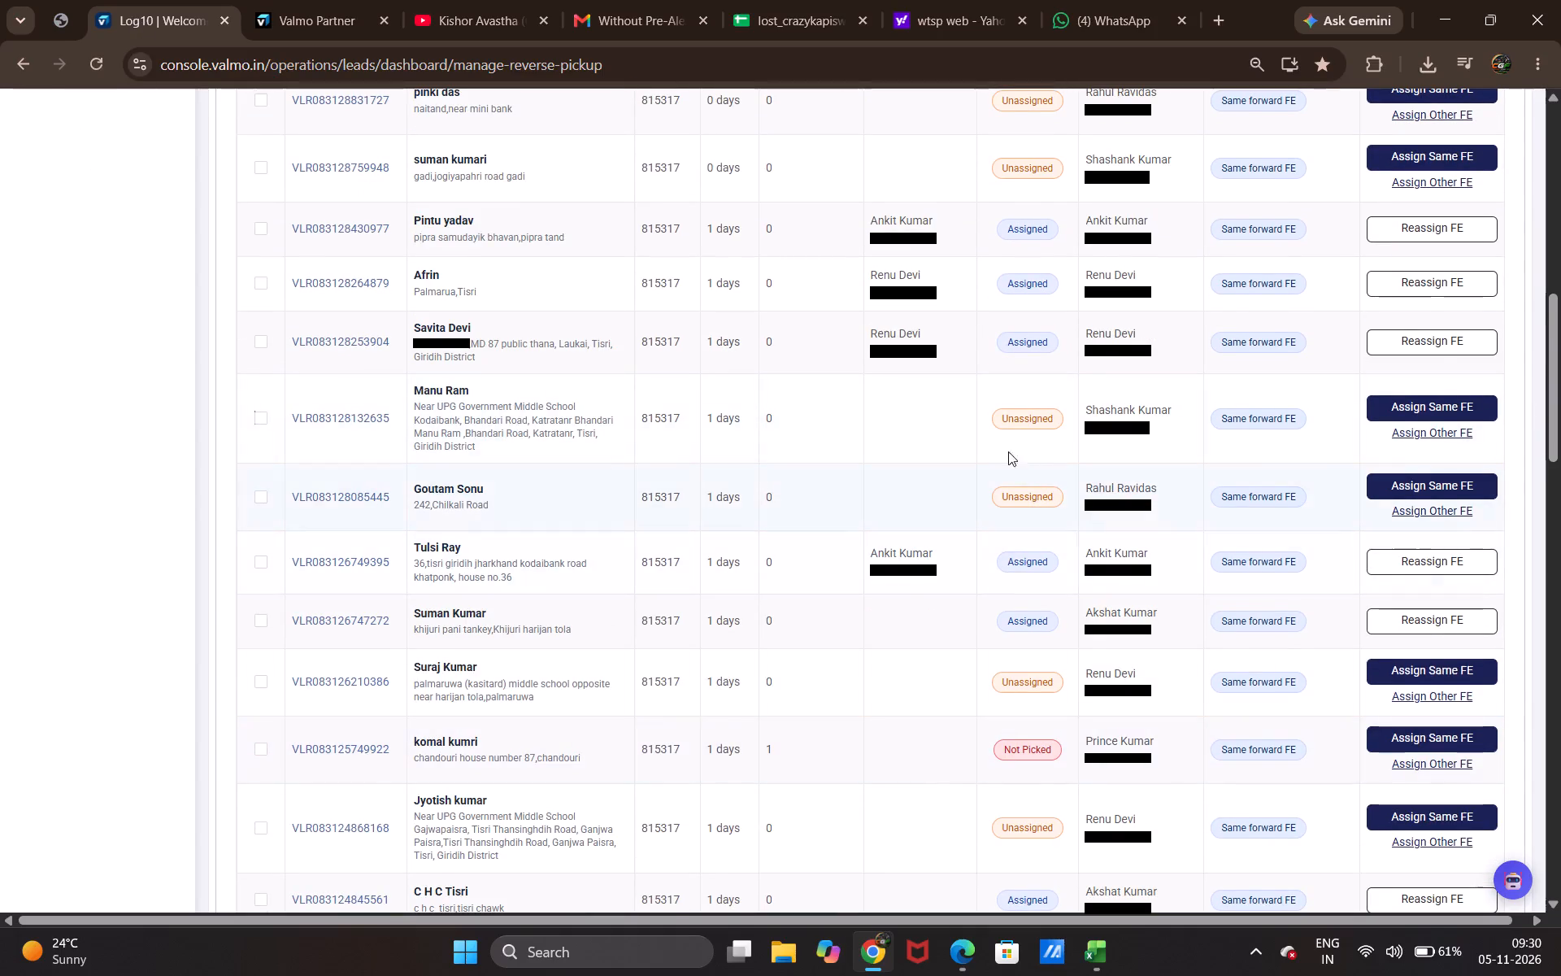
pyautogui.scroll(1, 1002, 473)
pyautogui.scroll(-3, 1007, 451)
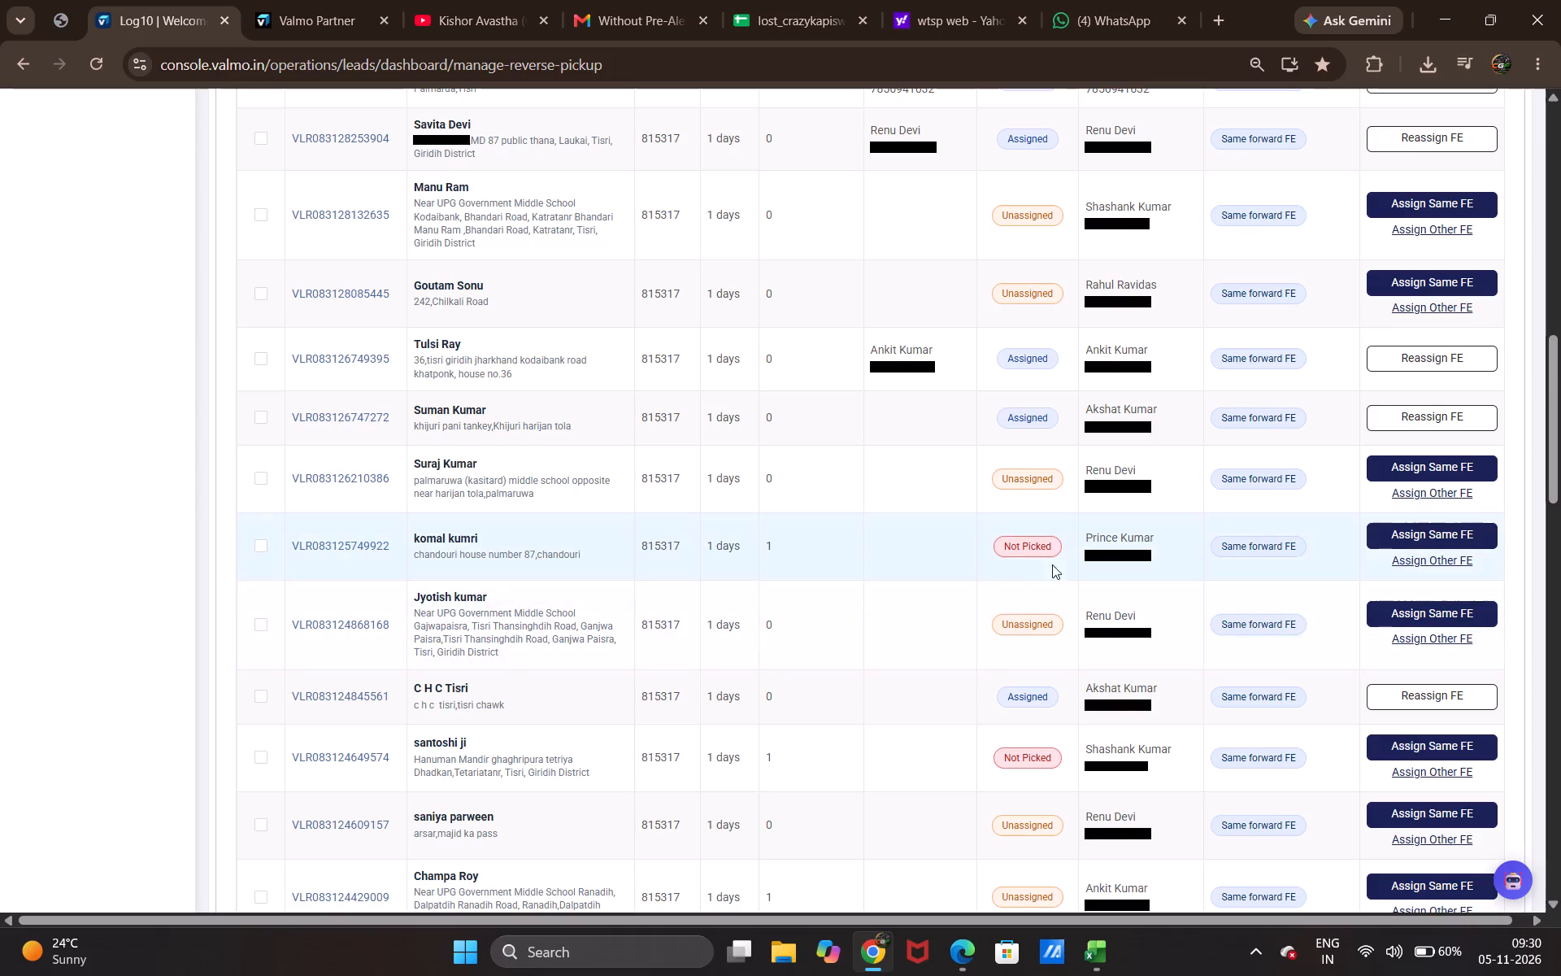
pyautogui.click(1419, 466)
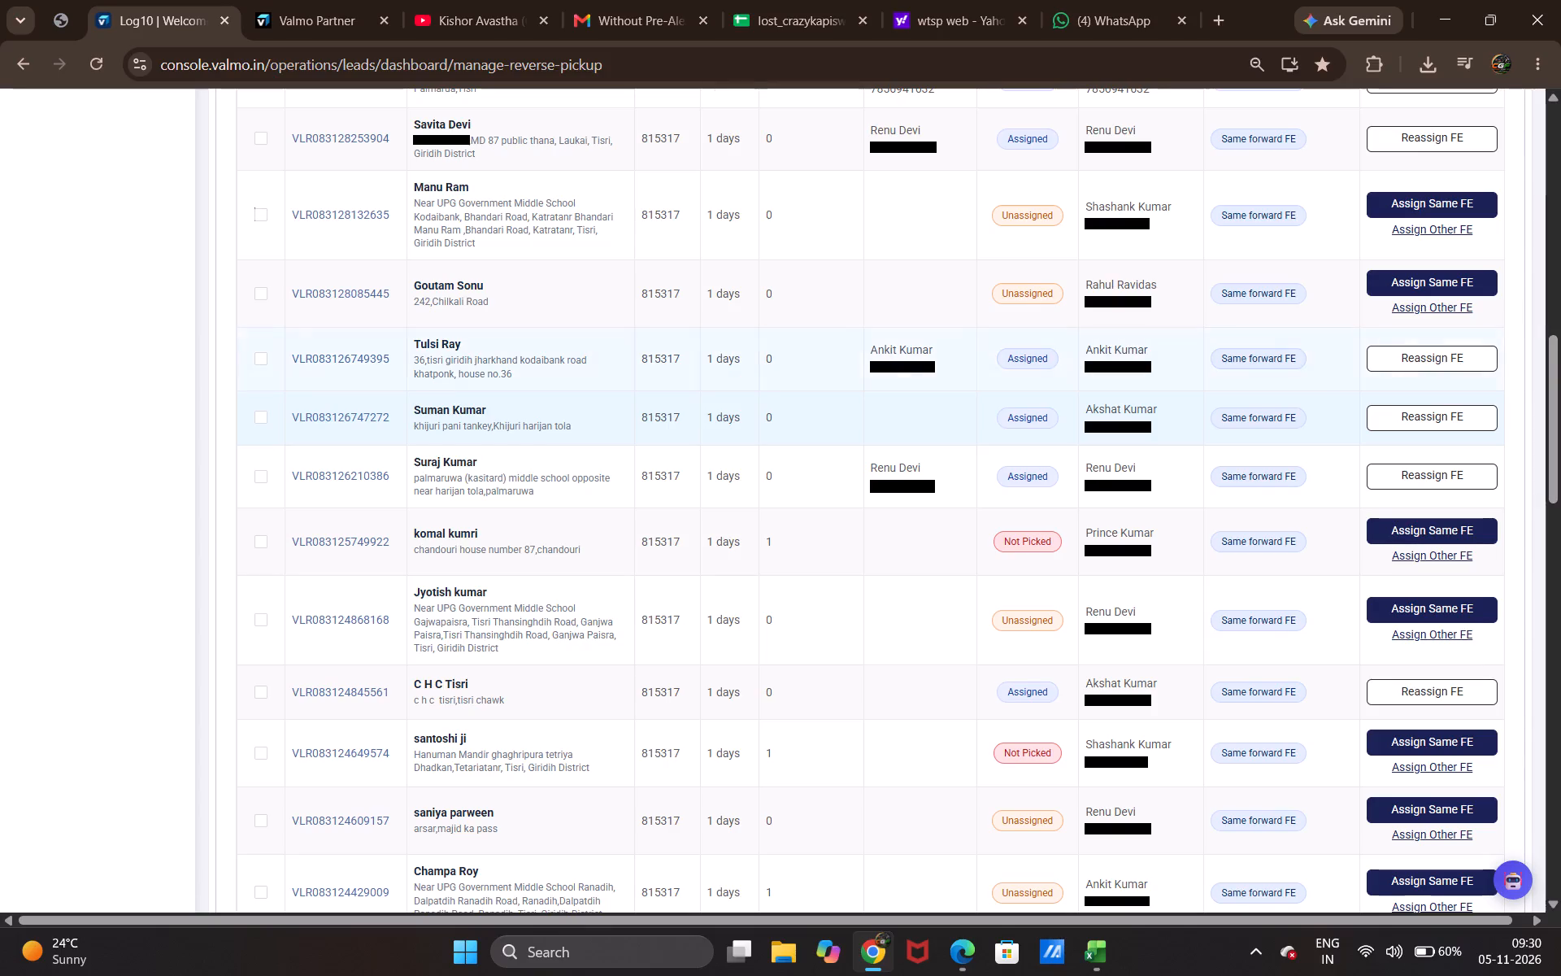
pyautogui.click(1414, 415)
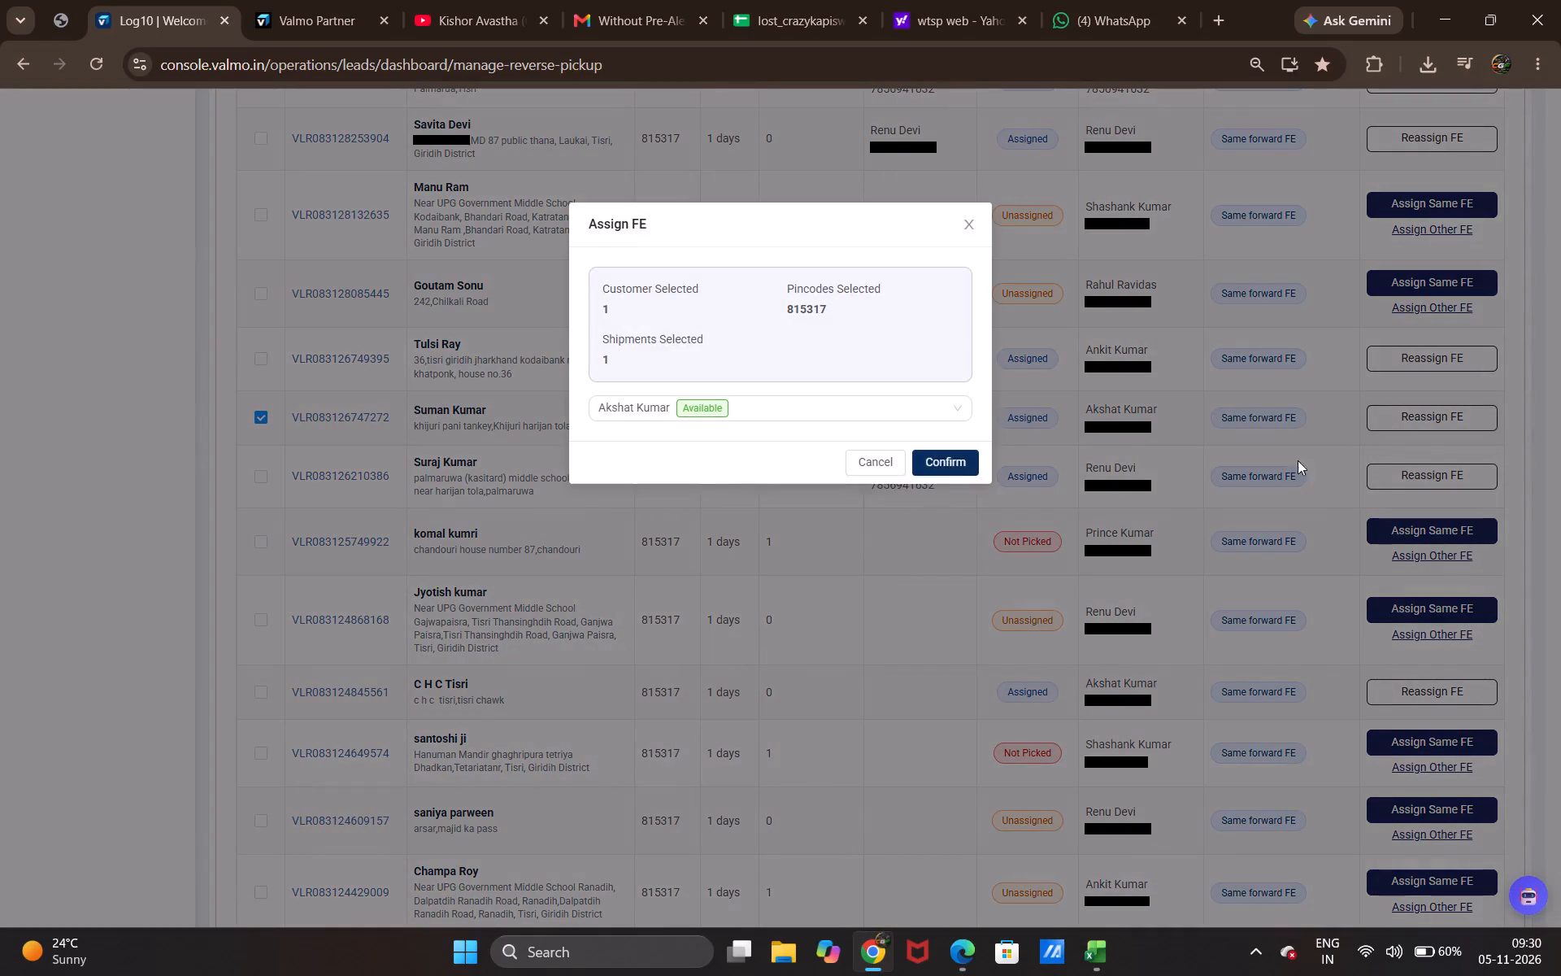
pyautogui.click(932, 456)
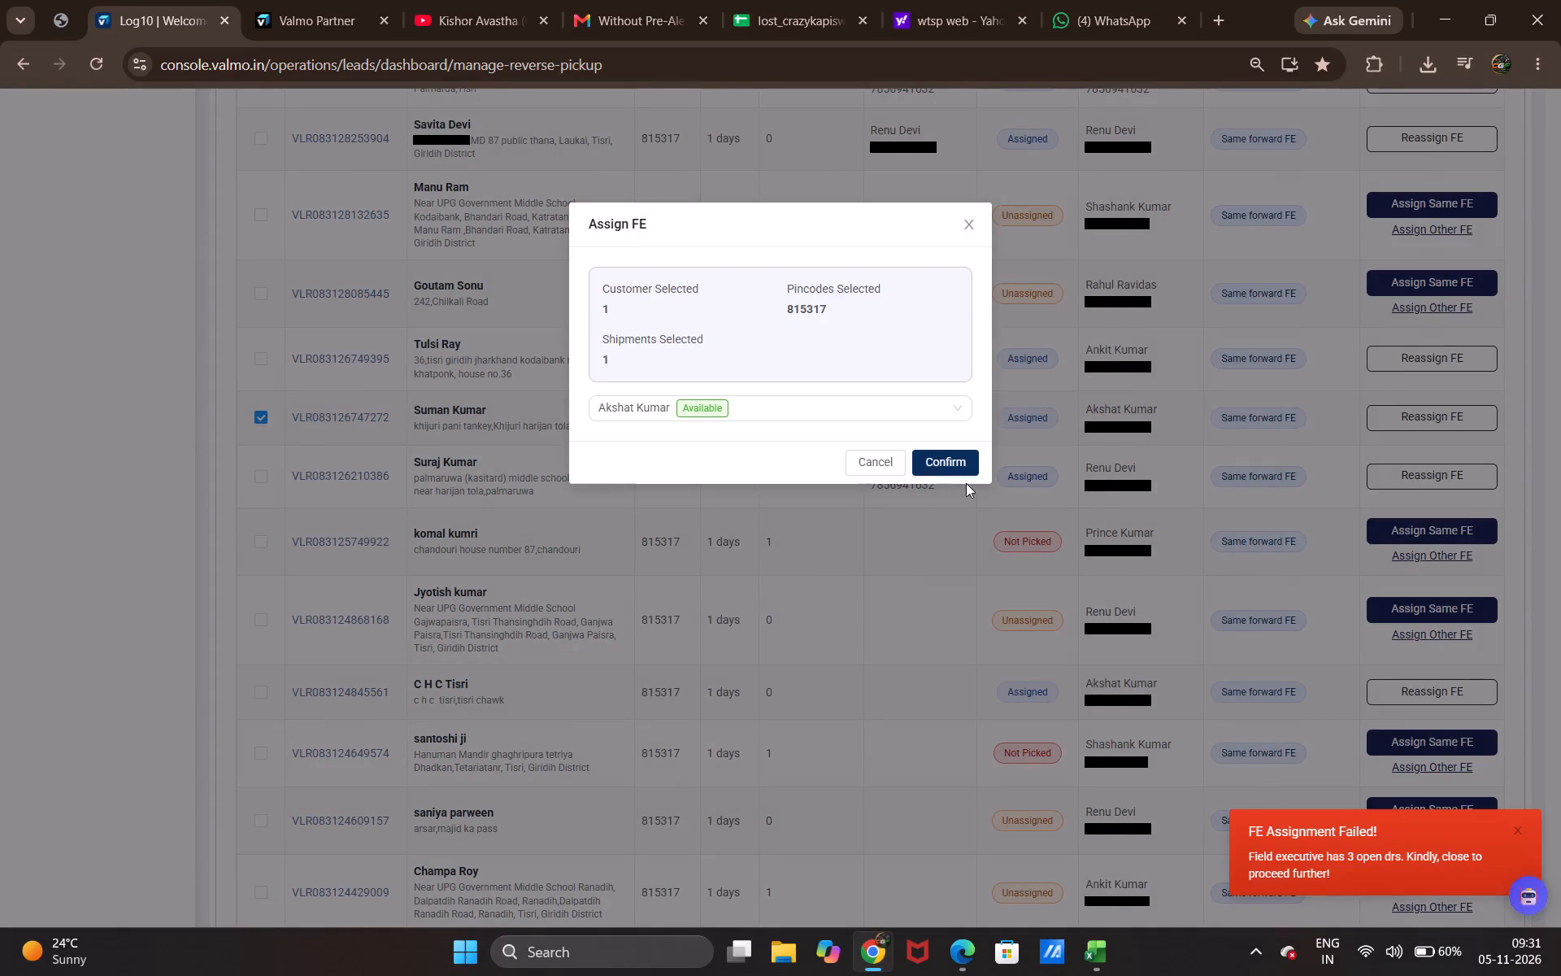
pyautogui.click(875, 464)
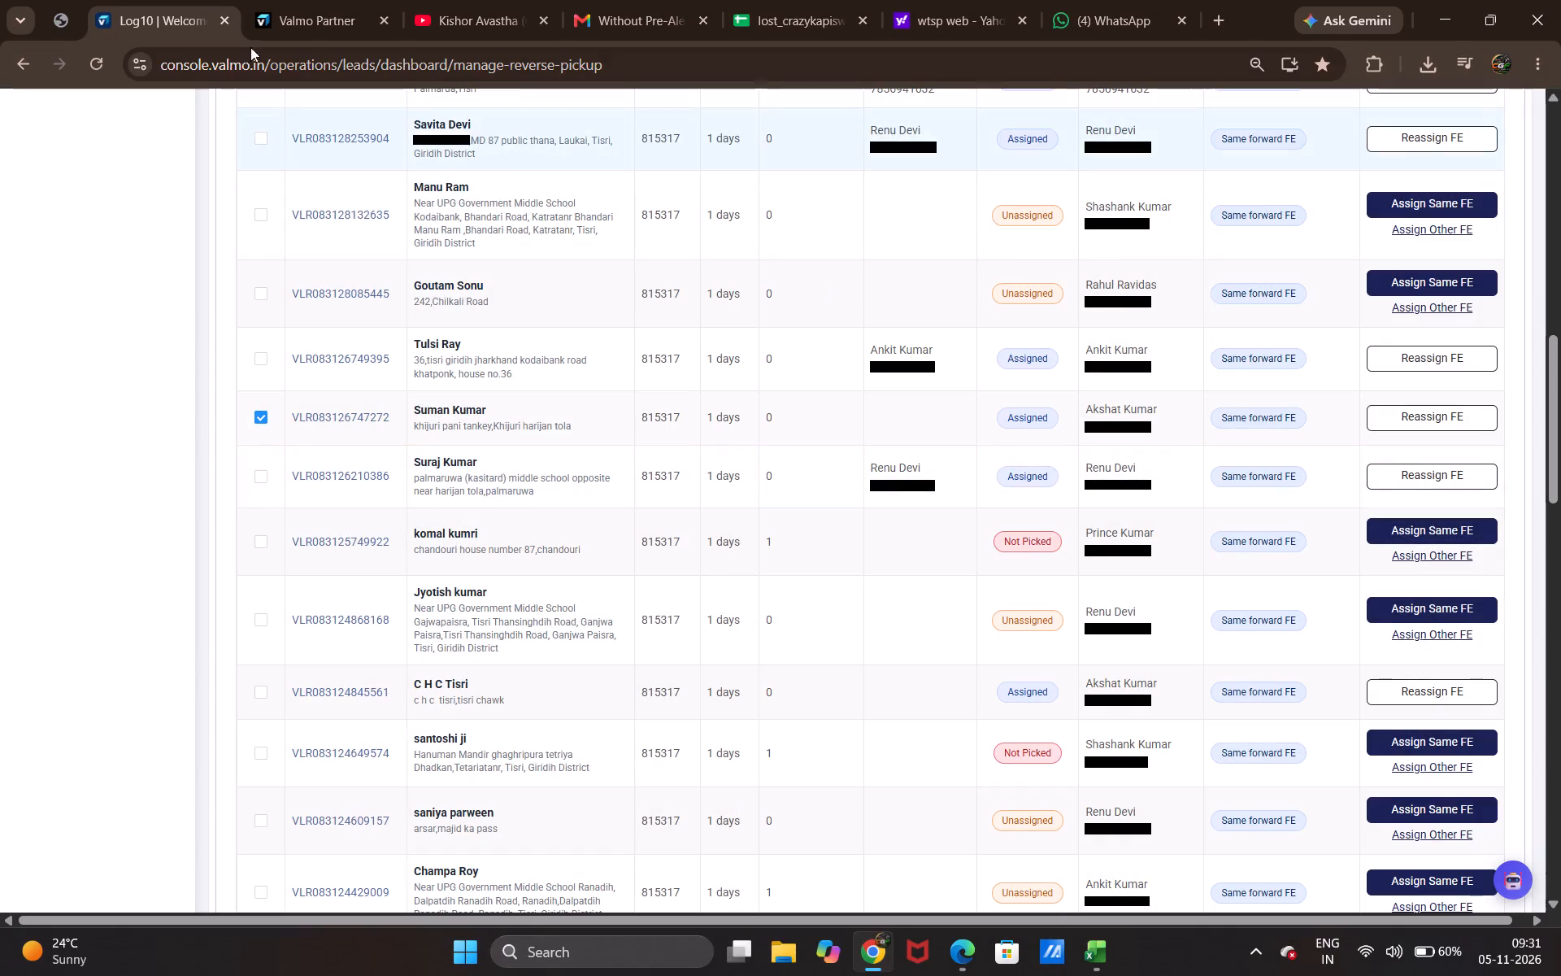
# Duplicate the reverse pickup console page and open POD's DRS Closure section in the copy.
pyautogui.rightClick(106, 21)
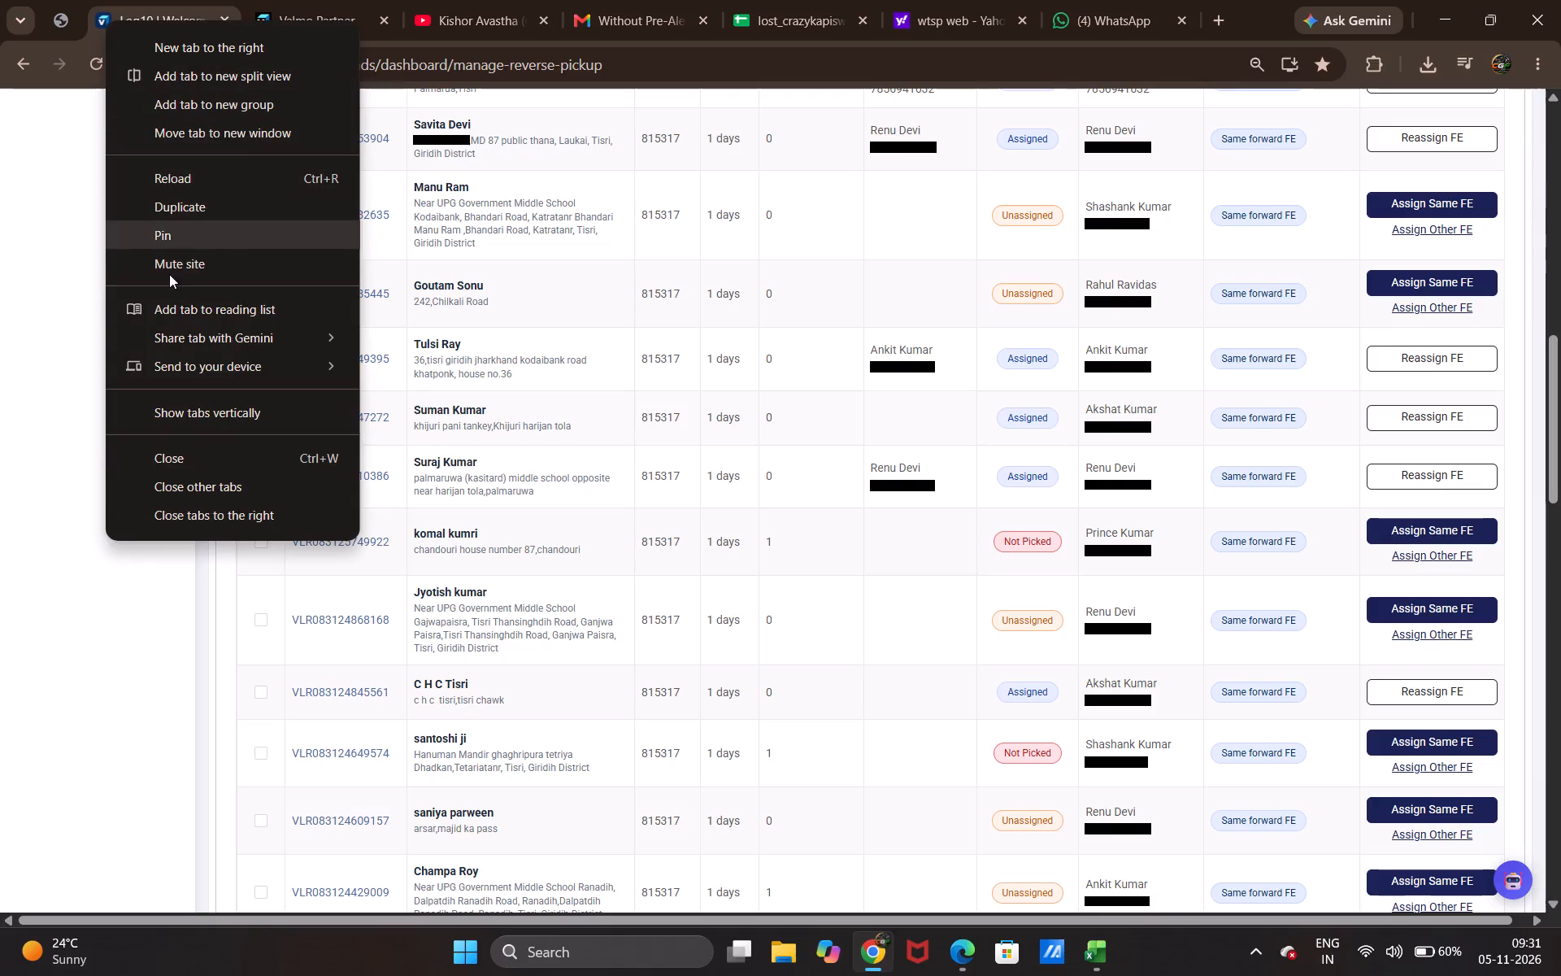
pyautogui.click(193, 210)
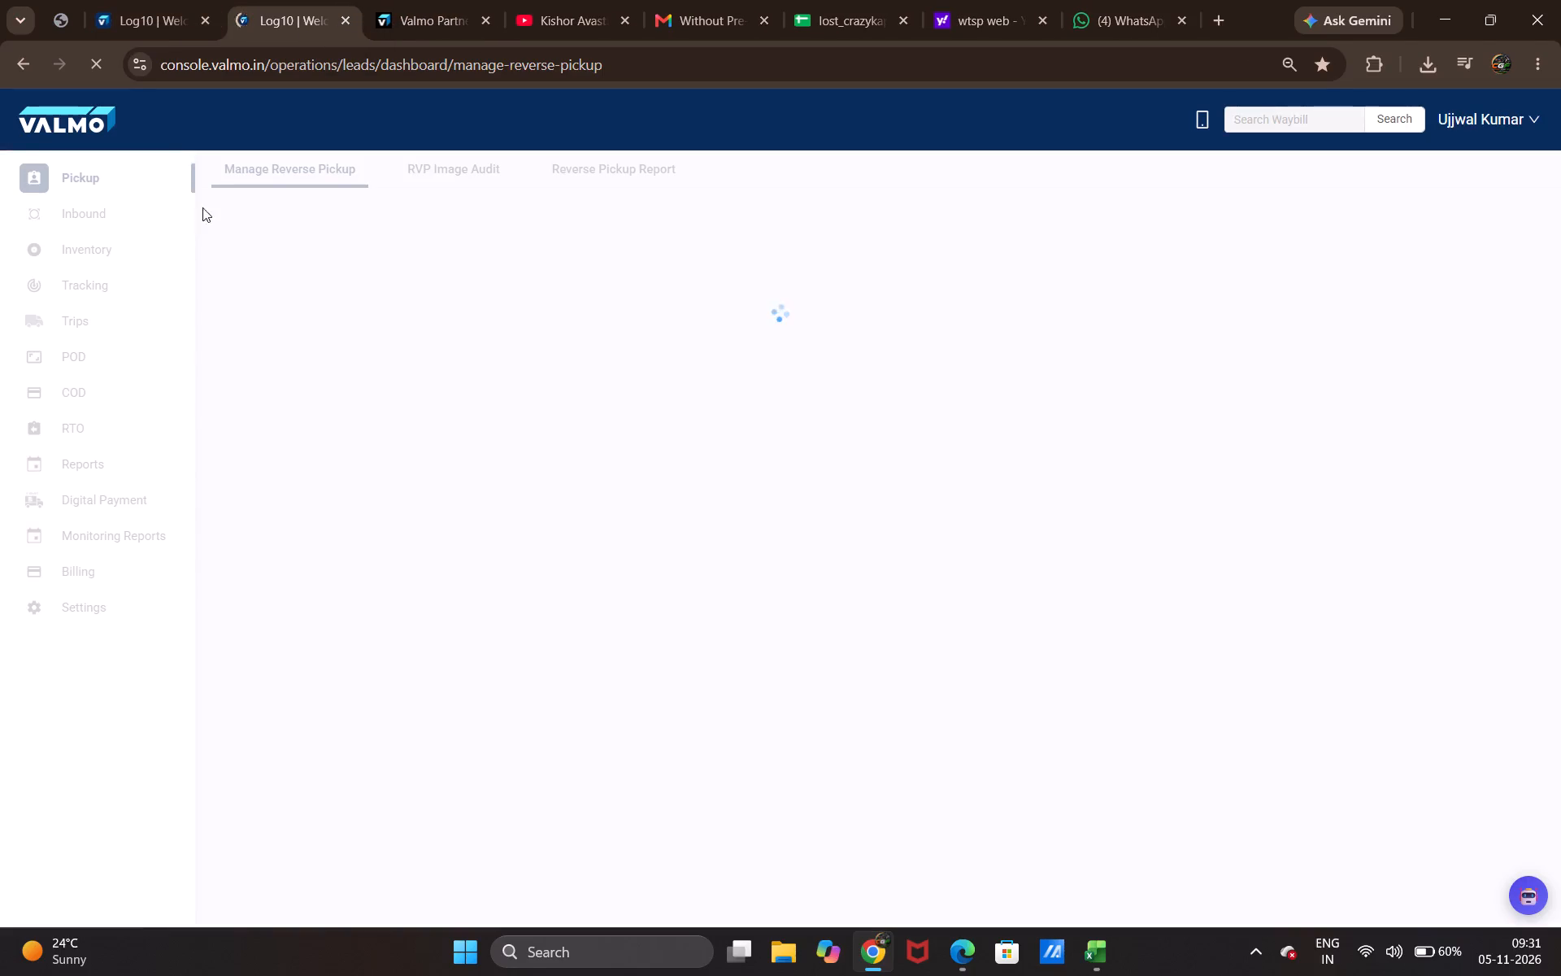
pyautogui.click(69, 361)
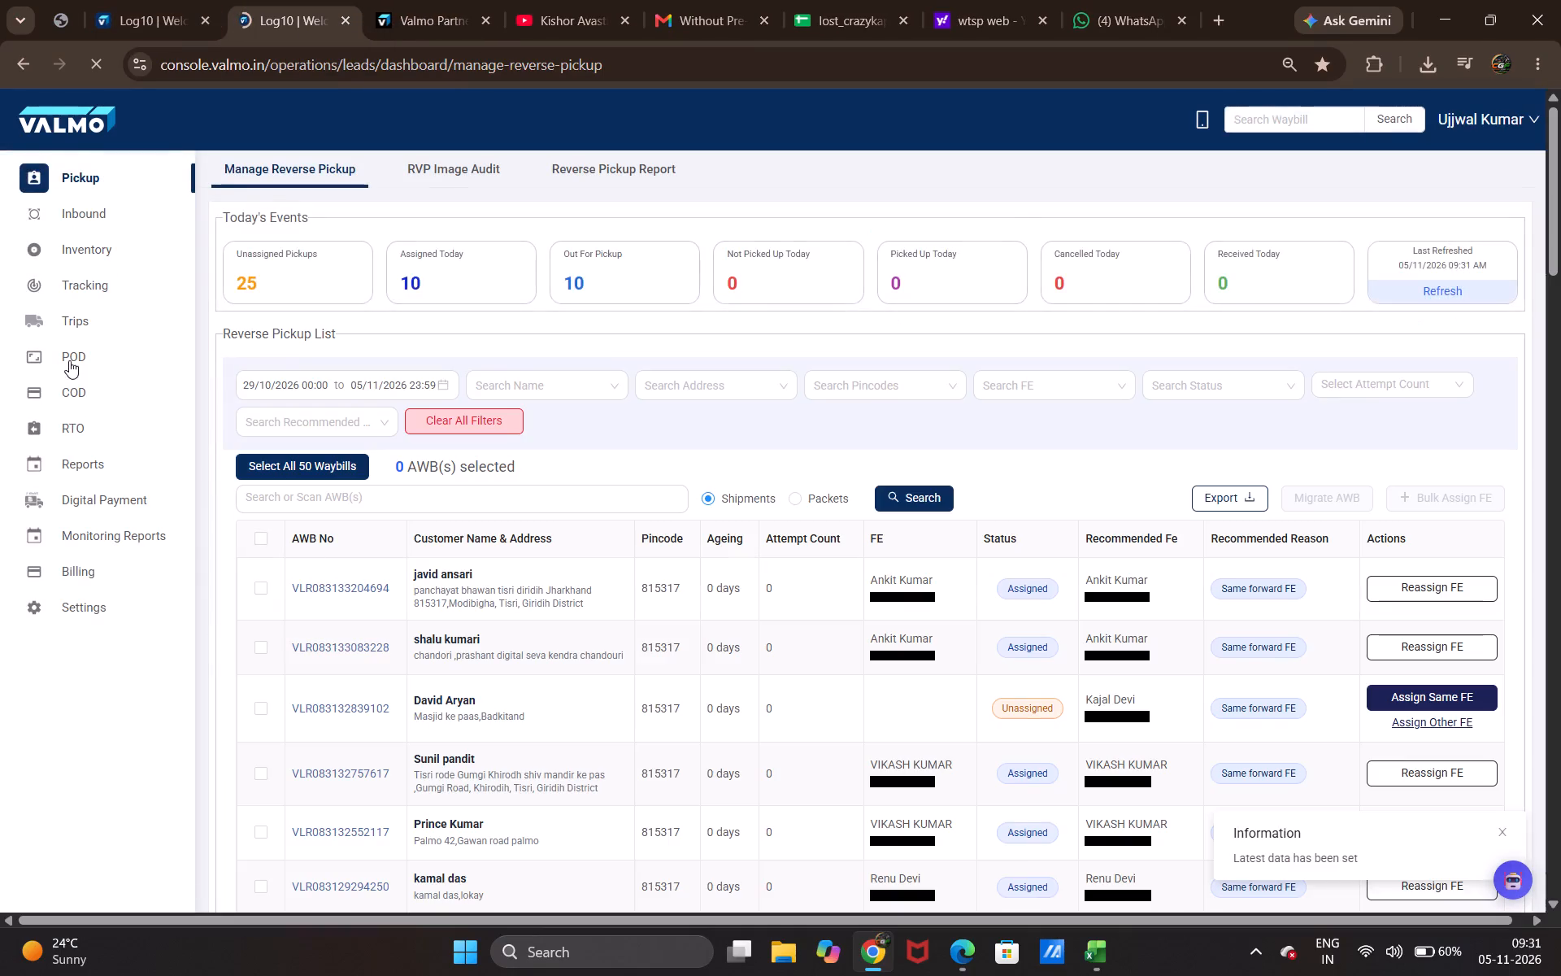
pyautogui.click(337, 171)
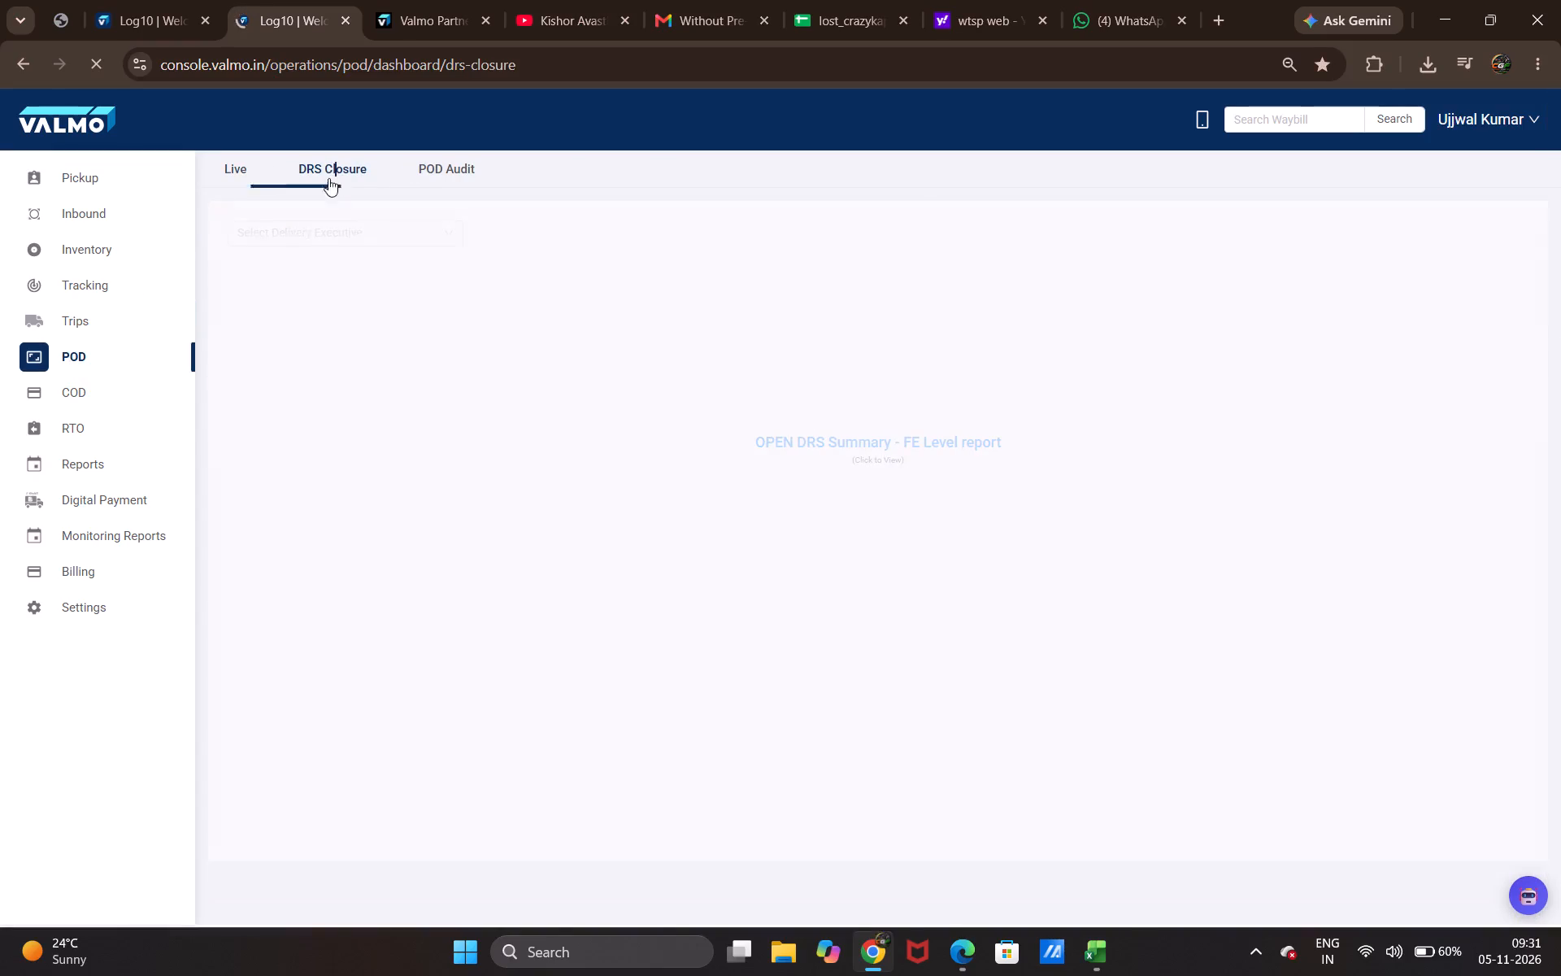
# Select delivery executive Prince for DRS closure, enter 2369 as the COD collected from the rider, and request OTP verification.
pyautogui.click(298, 234)
pyautogui.scroll(-11, 287, 325)
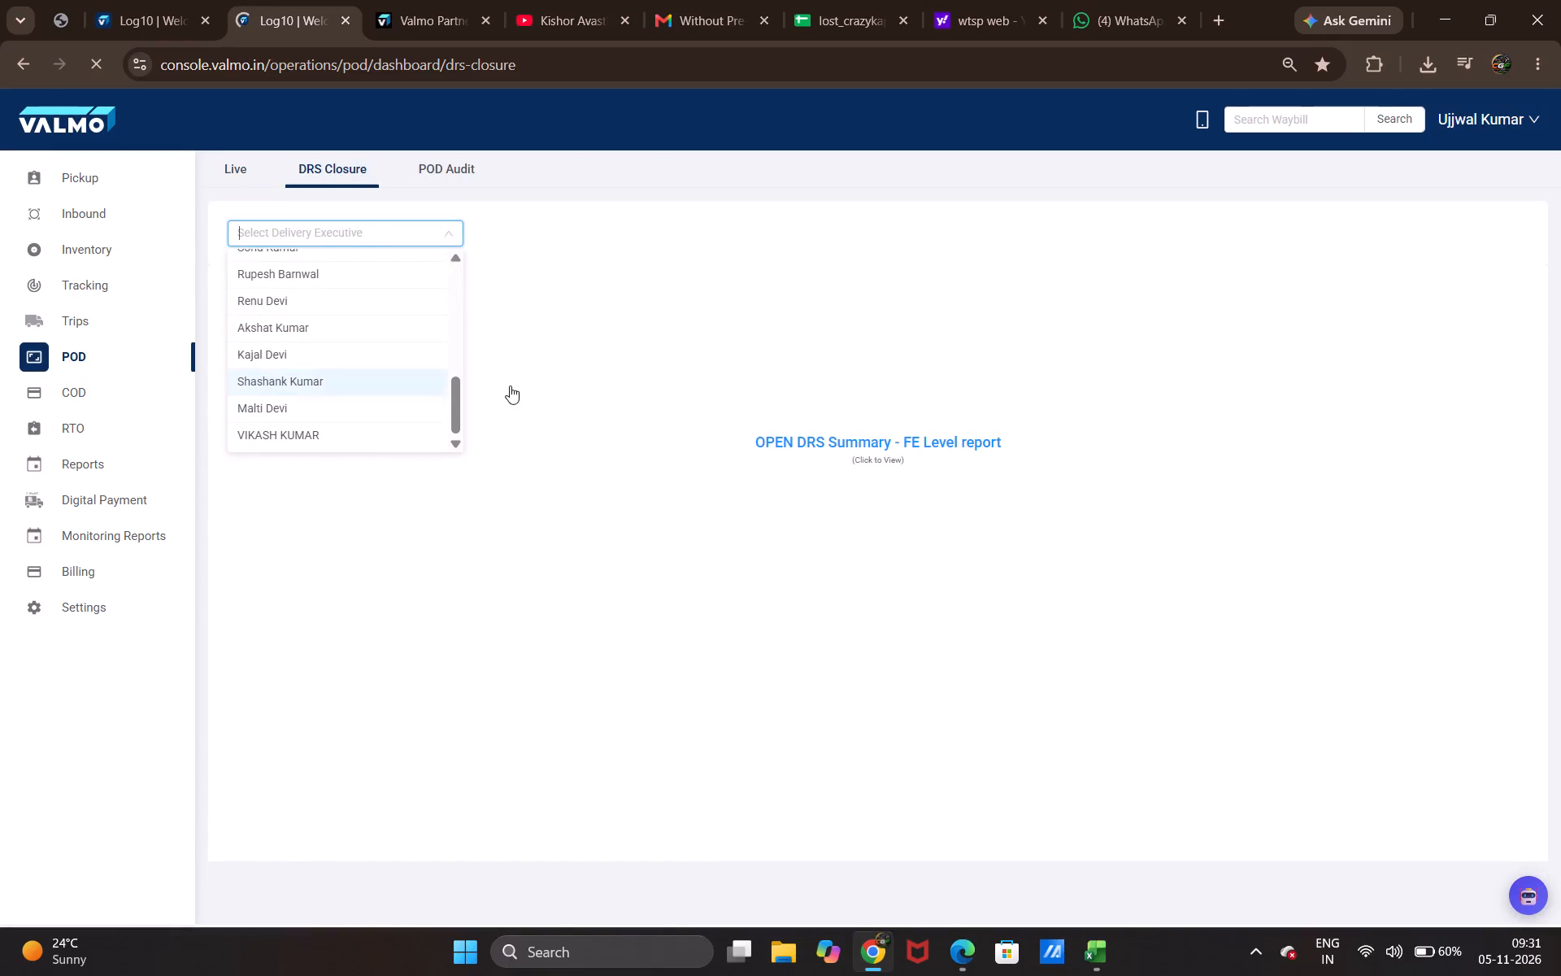
pyautogui.scroll(7, 267, 367)
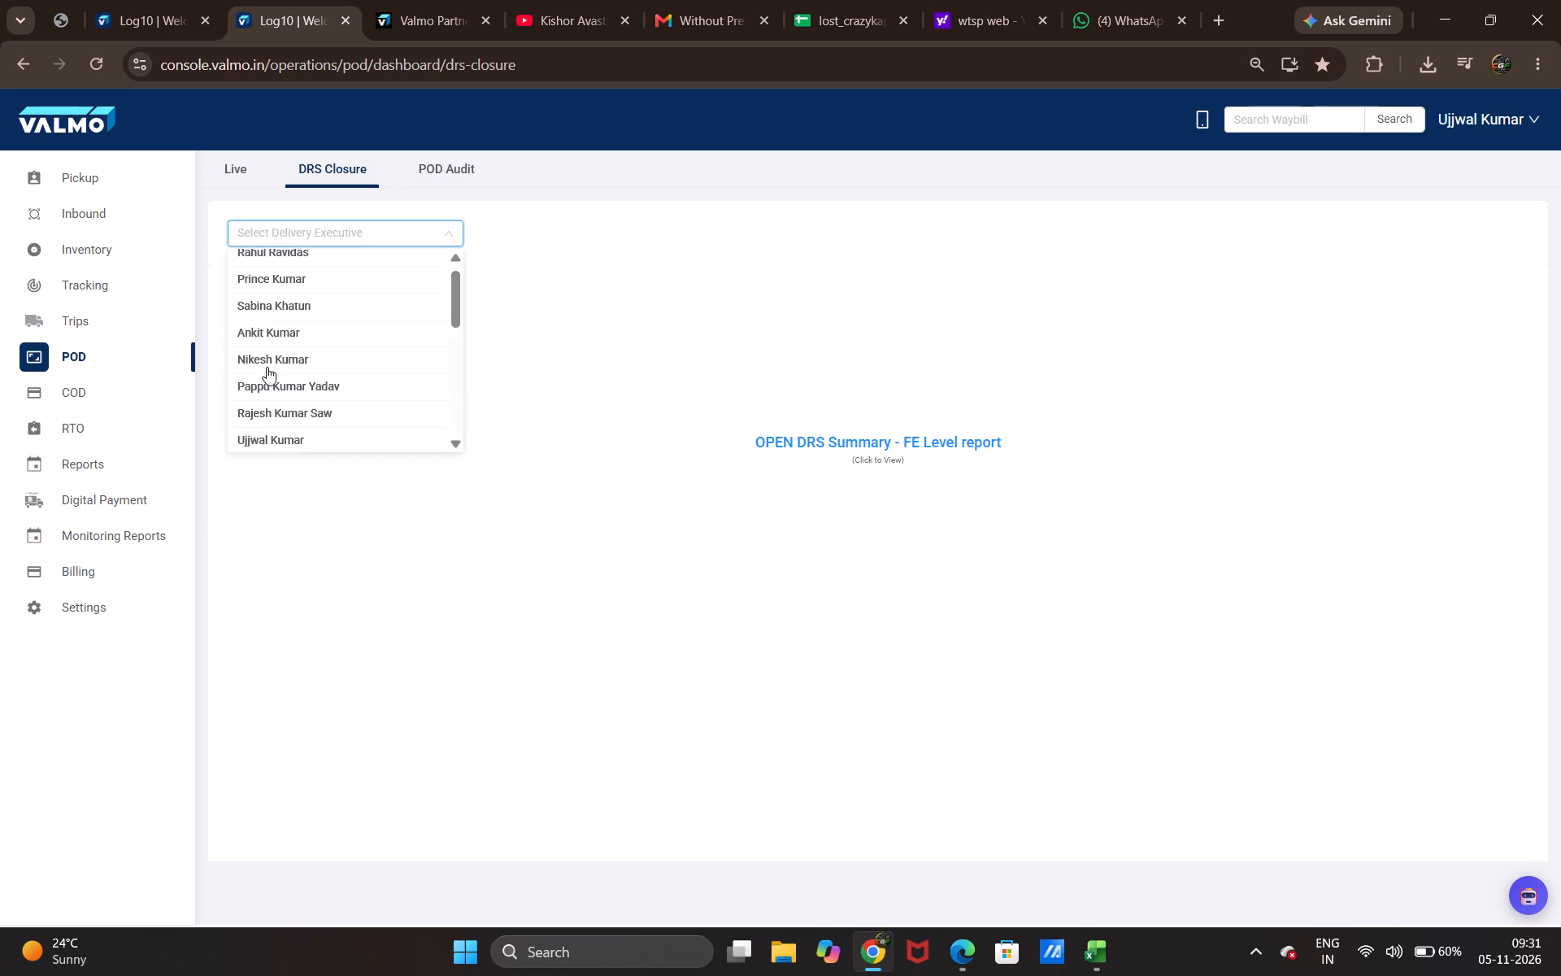
pyautogui.click(303, 297)
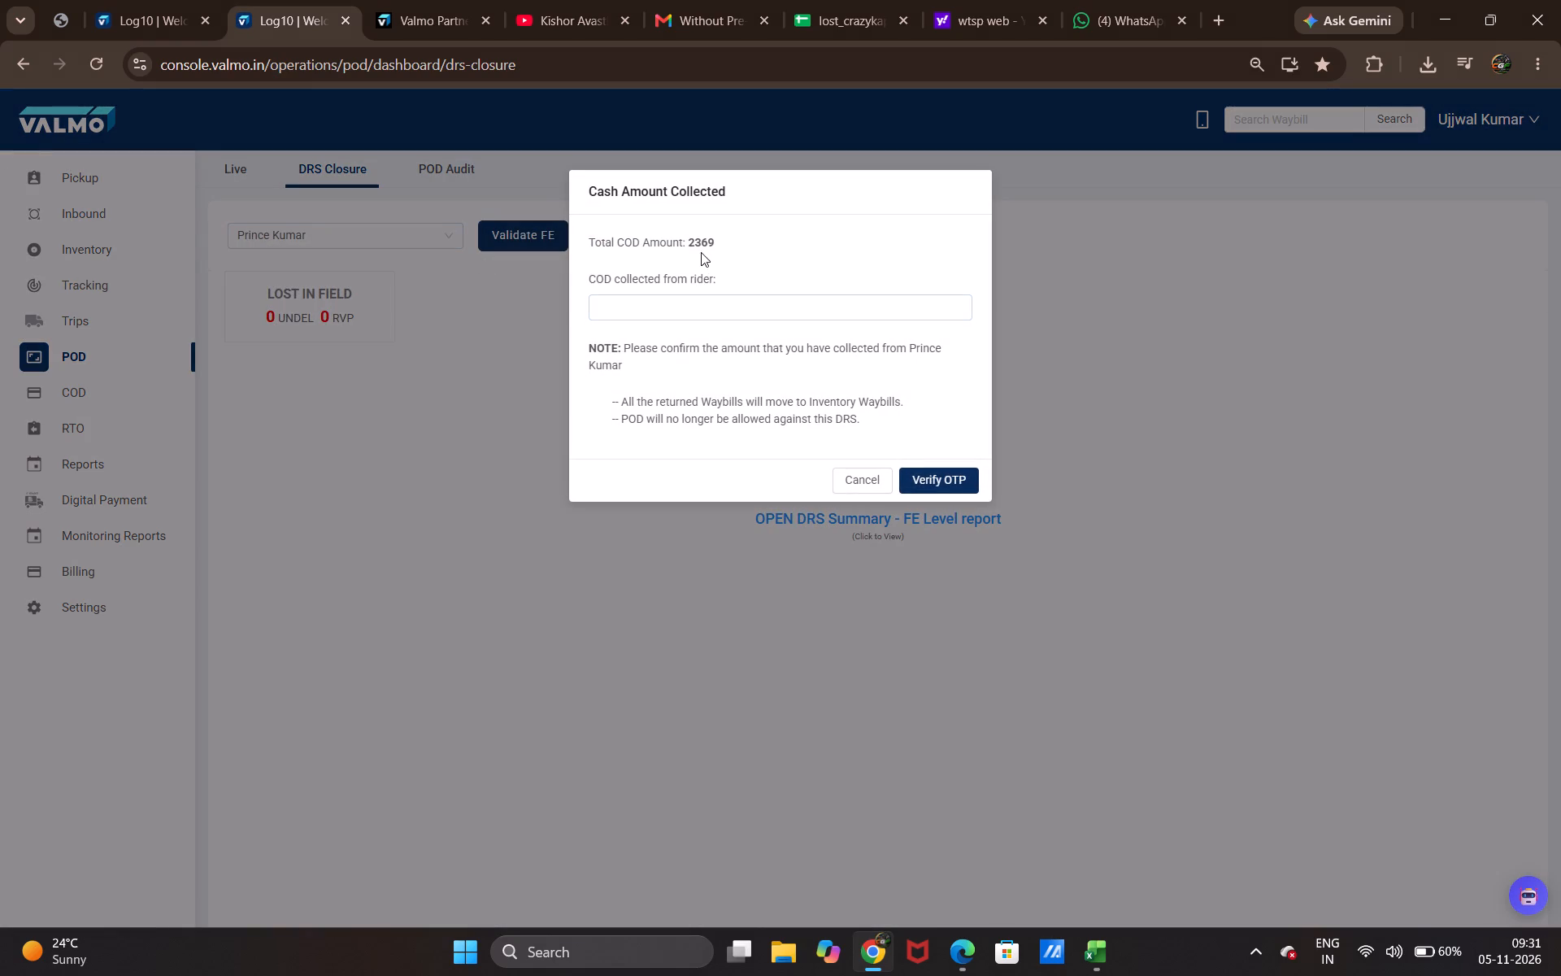
pyautogui.doubleClick(701, 237)
pyautogui.moveTo(697, 237); pyautogui.dragTo(644, 301)
pyautogui.click(920, 476)
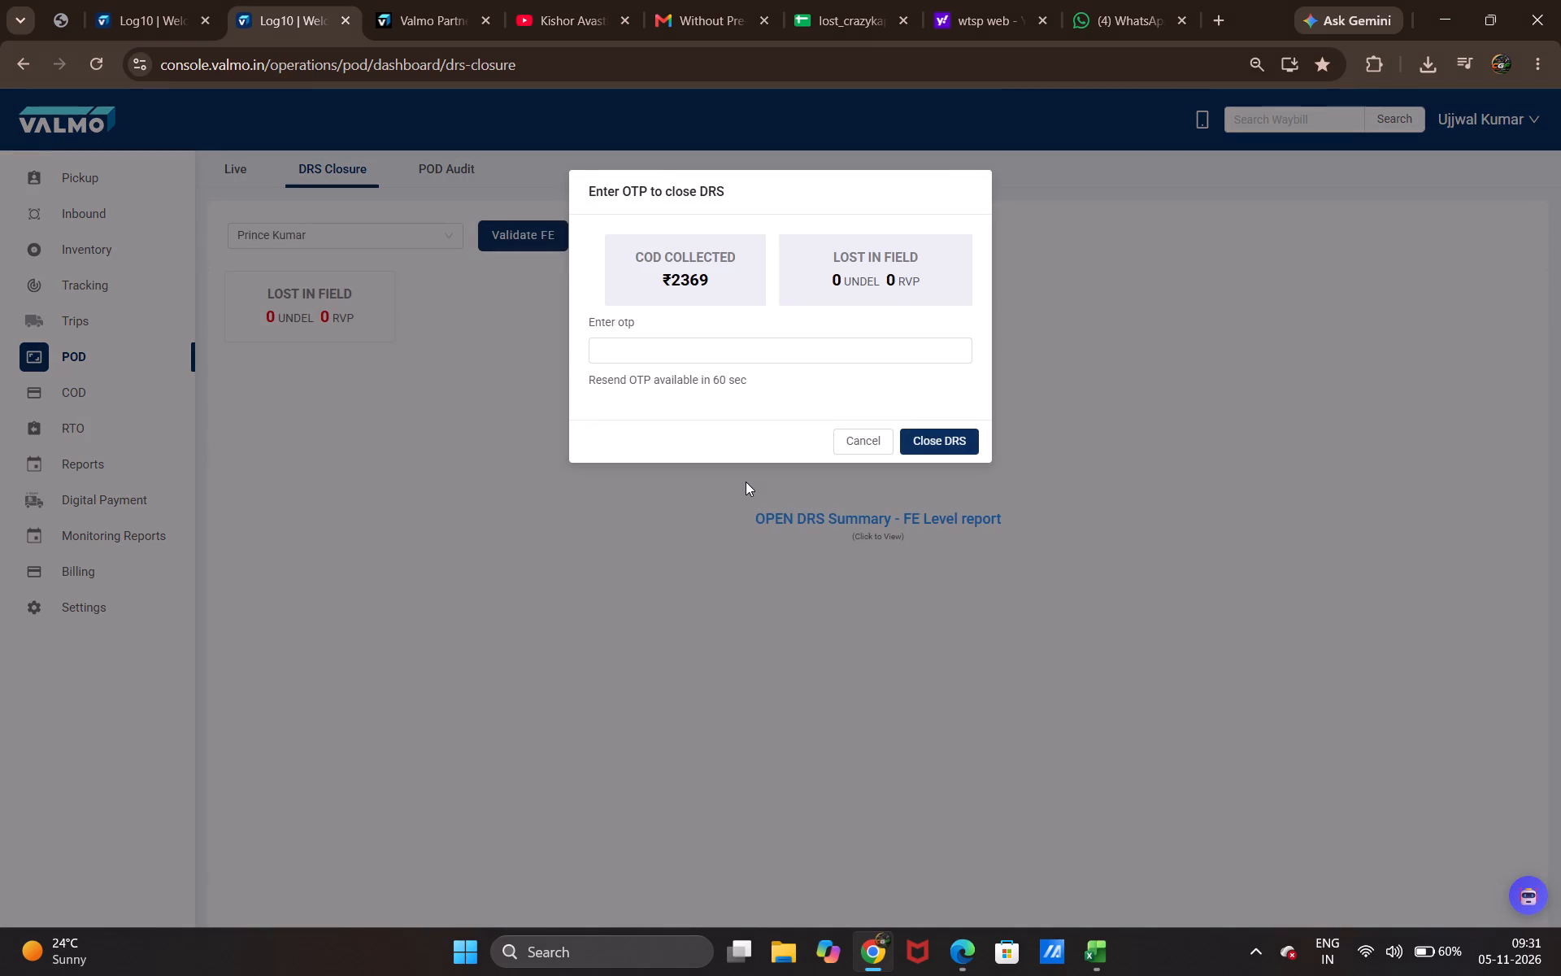